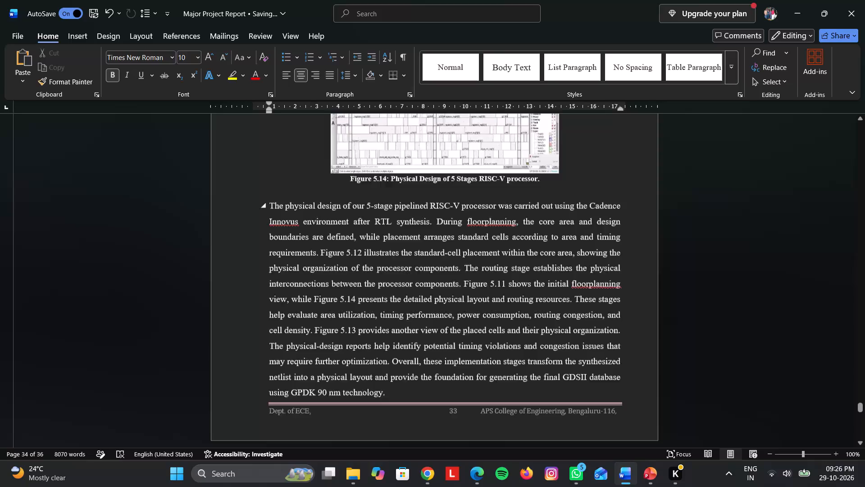
Review the Chapter 5 figures and explanations from the physical design text back to the Write Back waveform.
scroll(555, 294, "up", 20)
scroll(555, 294, "up", 13)
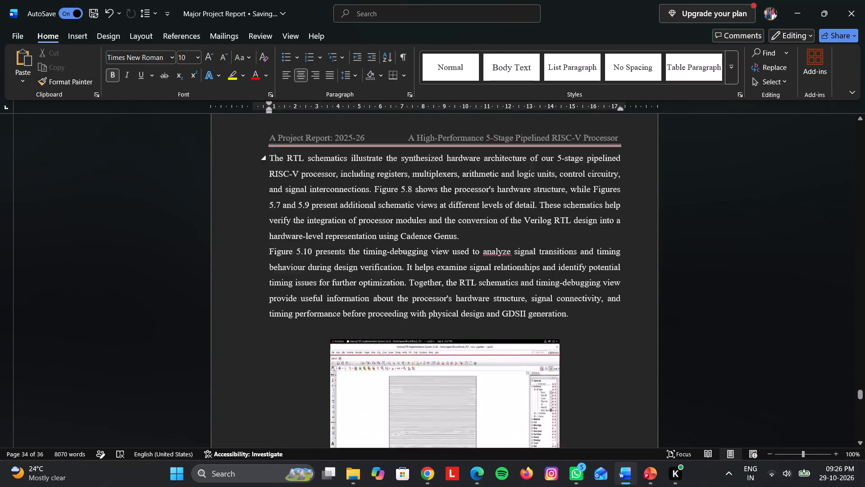
scroll(554, 294, "up", 20)
scroll(554, 294, "up", 14)
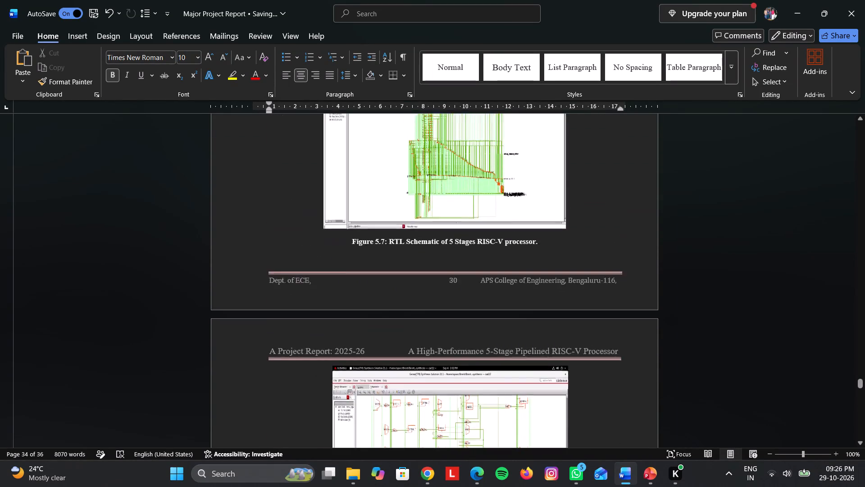
scroll(554, 293, "up", 13)
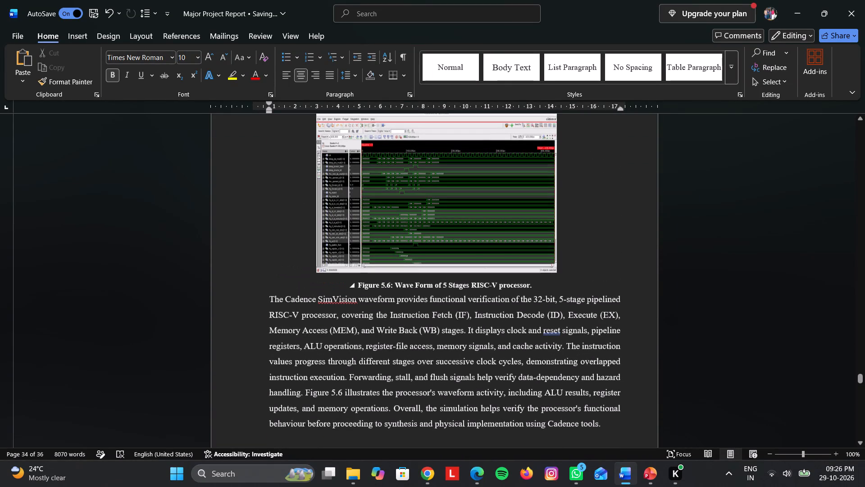
scroll(554, 293, "up", 5)
scroll(554, 293, "down", 12)
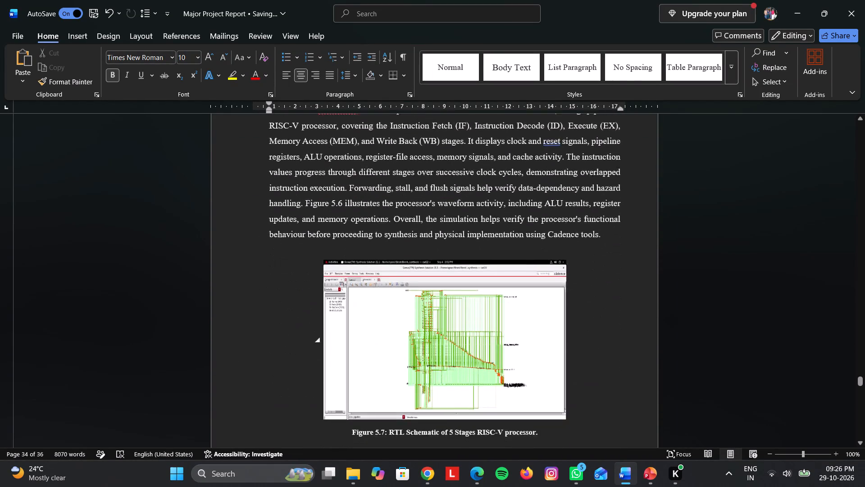
scroll(554, 293, "down", 12)
scroll(554, 293, "up", 17)
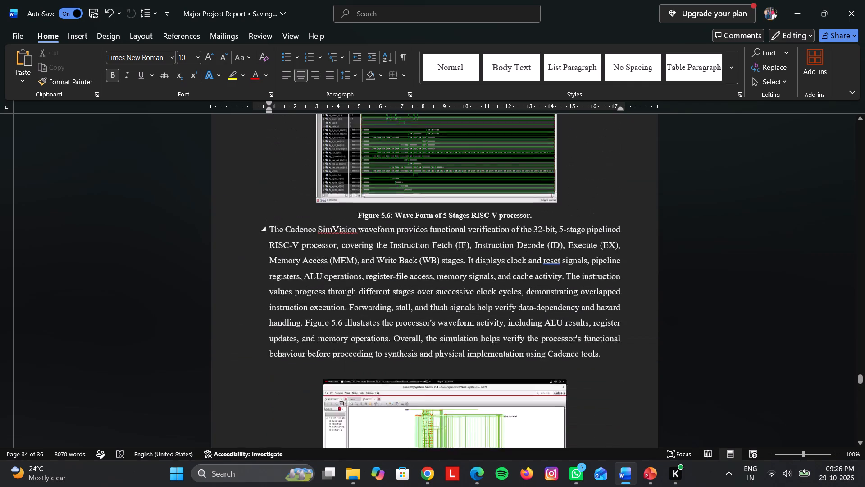
scroll(555, 293, "up", 20)
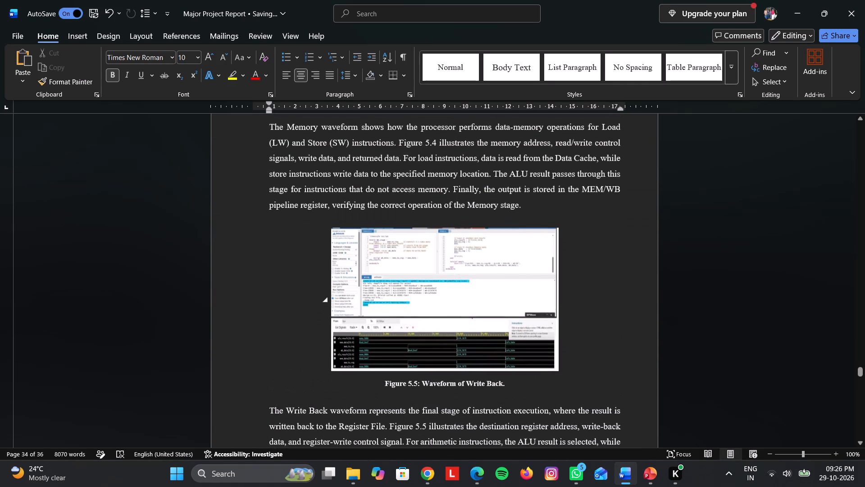
Add the line "5.2 Output Screenshots" directly below the paragraph explaining the Figure 5.6 waveform, pasting the copied title text.
scroll(555, 293, "down", 19)
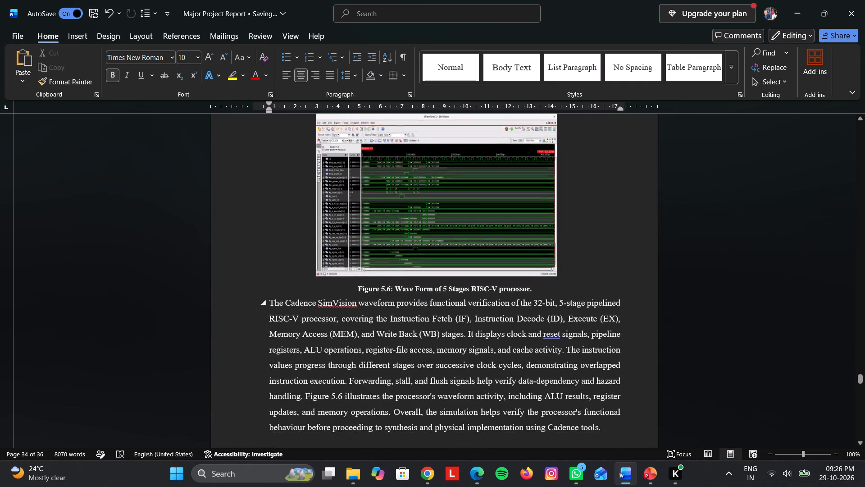
scroll(555, 293, "down", 7)
left_click(612, 213)
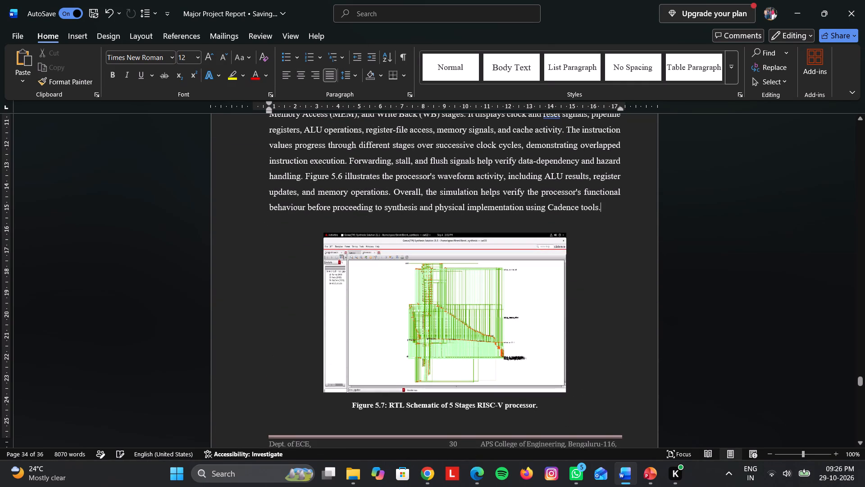
key("Return")
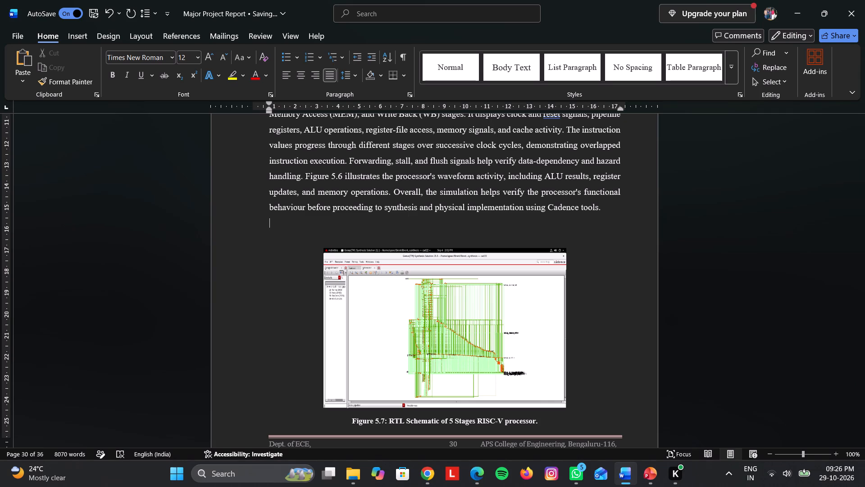
key("ctrl+v")
left_click(268, 217)
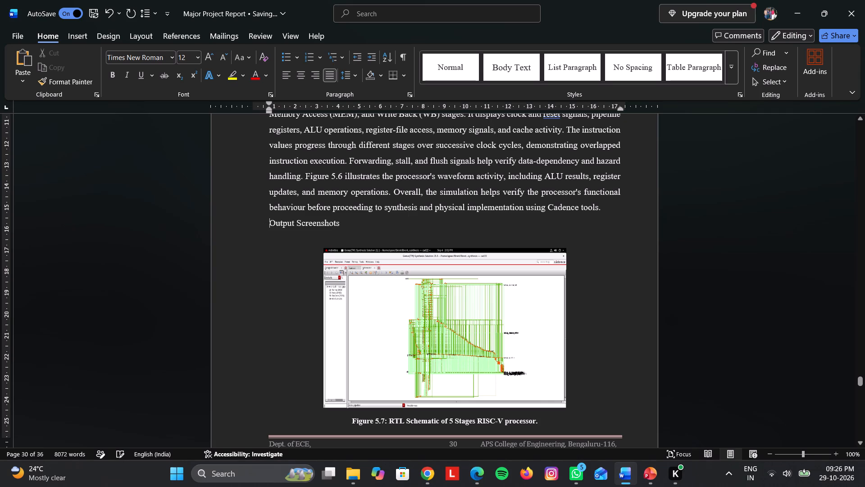
type("5.2")
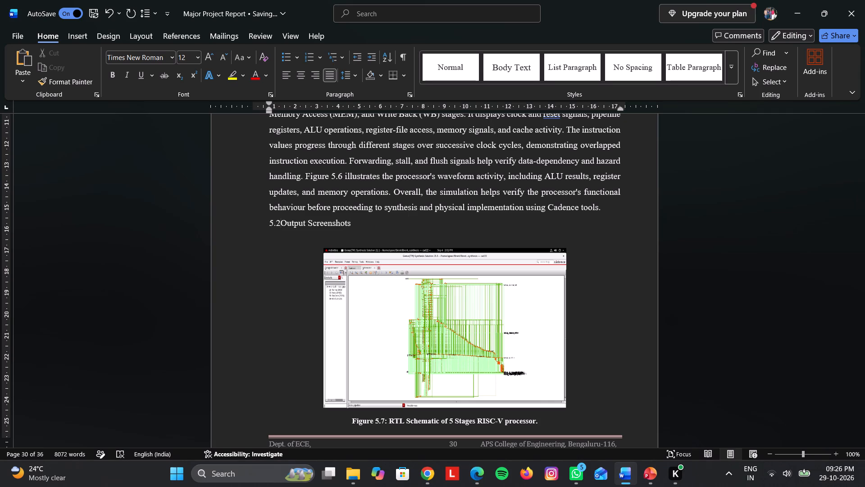
key("space")
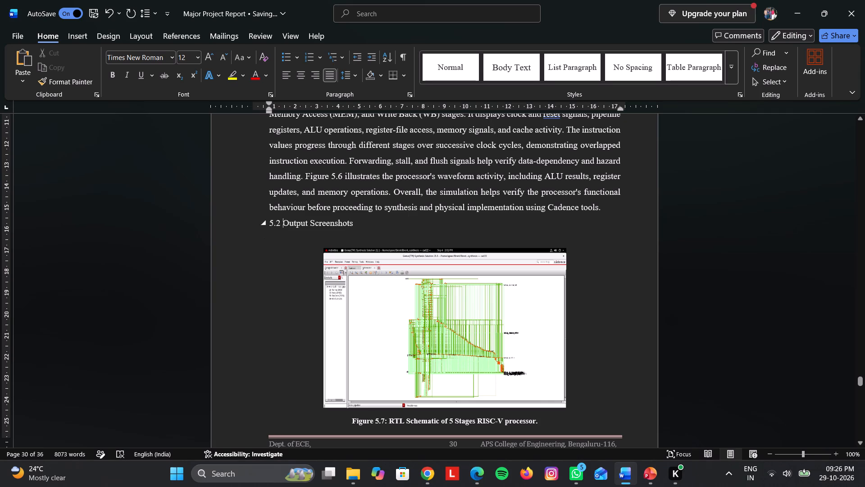
Format the "5.2 Output Screenshots" line as a bold 14-point heading.
left_click_drag(360, 225, 252, 226)
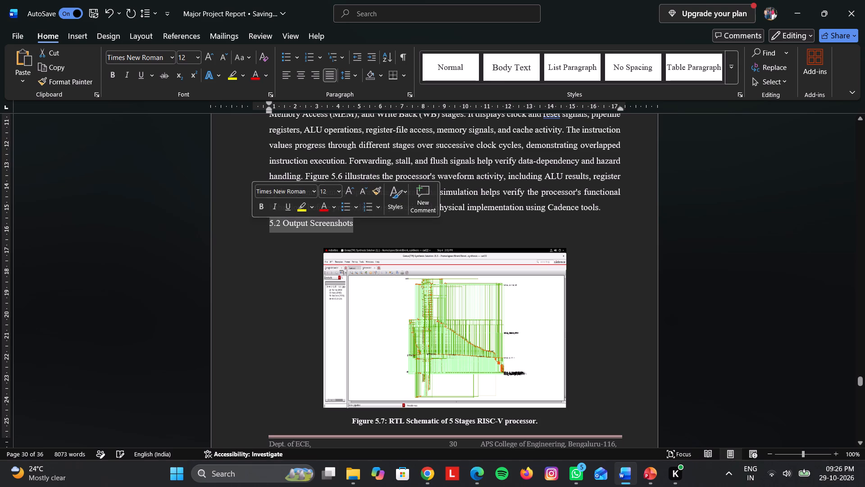
left_click(261, 208)
left_click(350, 193)
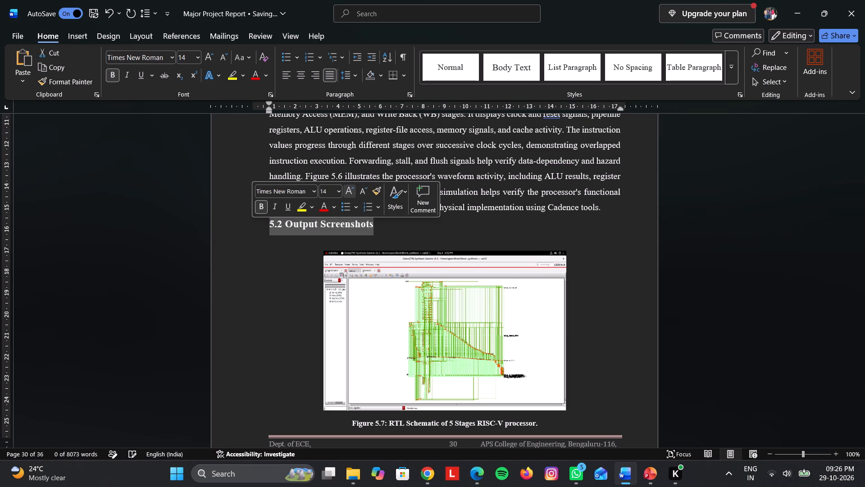
left_click(460, 221)
Check the "5.1 Simulation Results" heading and the waveform pages from the start of Chapter 5 to the new 5.2 heading.
scroll(460, 221, "up", 15)
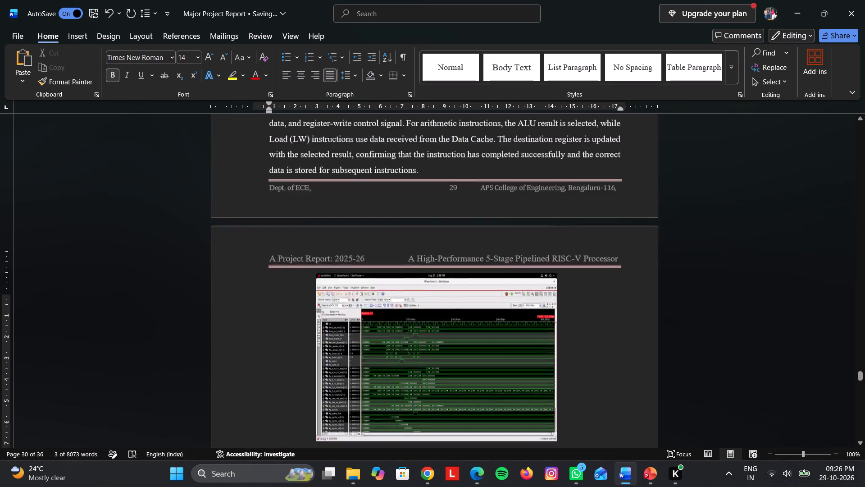
scroll(461, 211, "up", 20)
scroll(461, 211, "up", 14)
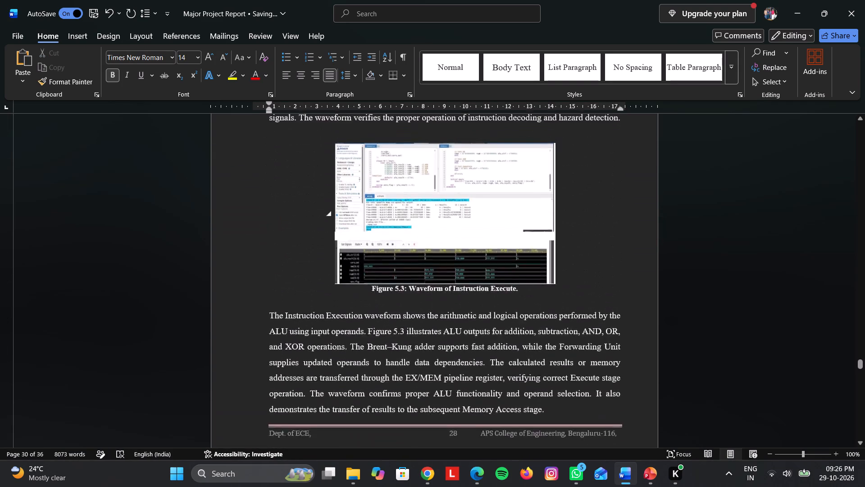
scroll(461, 211, "up", 20)
scroll(461, 211, "up", 12)
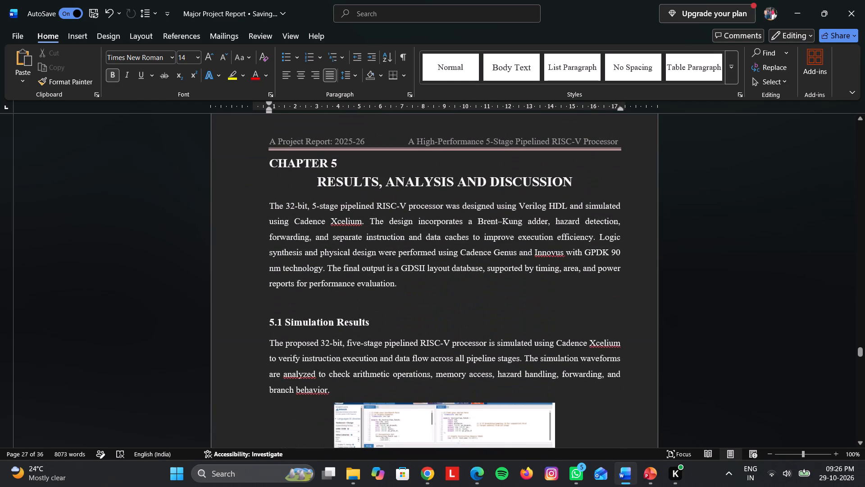
scroll(461, 209, "down", 16)
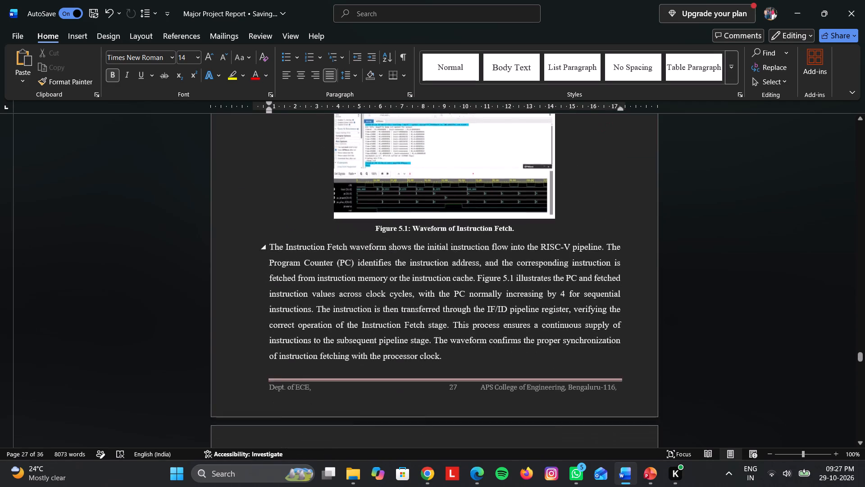
scroll(461, 209, "down", 18)
scroll(461, 209, "down", 5)
scroll(464, 246, "down", 11)
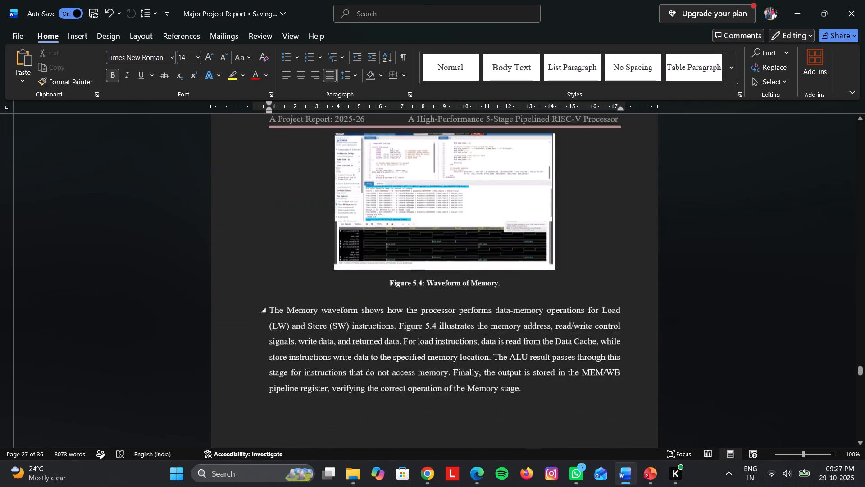
scroll(465, 248, "down", 20)
scroll(465, 248, "down", 9)
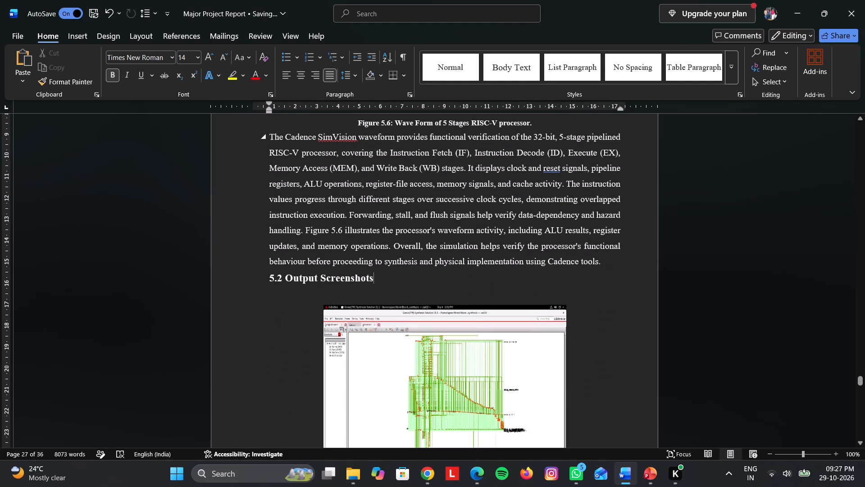
Insert a blank line between the Figure 5.6 explanation and the "5.2 Output Screenshots" heading.
scroll(467, 235, "down", 2)
left_click(603, 206)
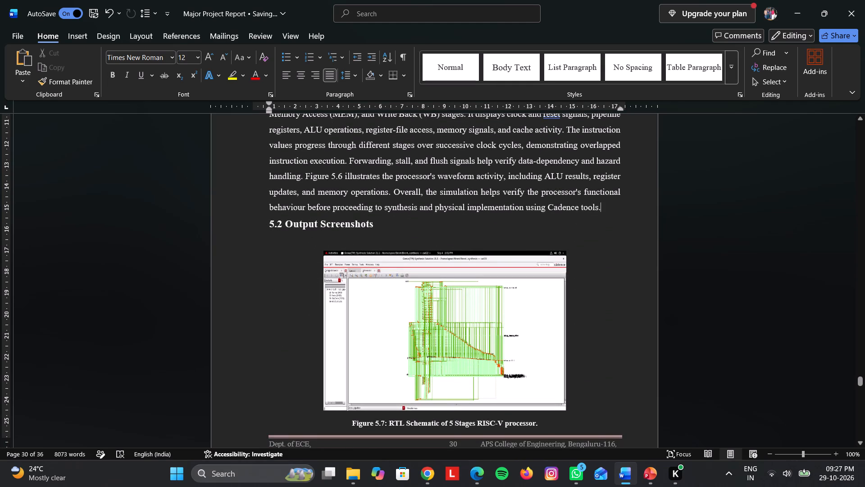
key("Return")
Remove the empty line between the "5.2 Output Screenshots" heading and the RTL schematic image of Figure 5.7.
scroll(648, 209, "down", 3)
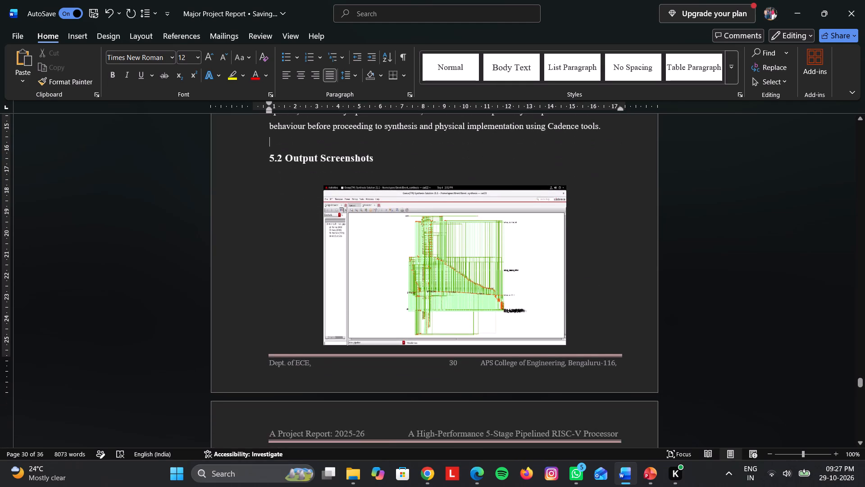
scroll(648, 210, "down", 10)
scroll(648, 210, "up", 13)
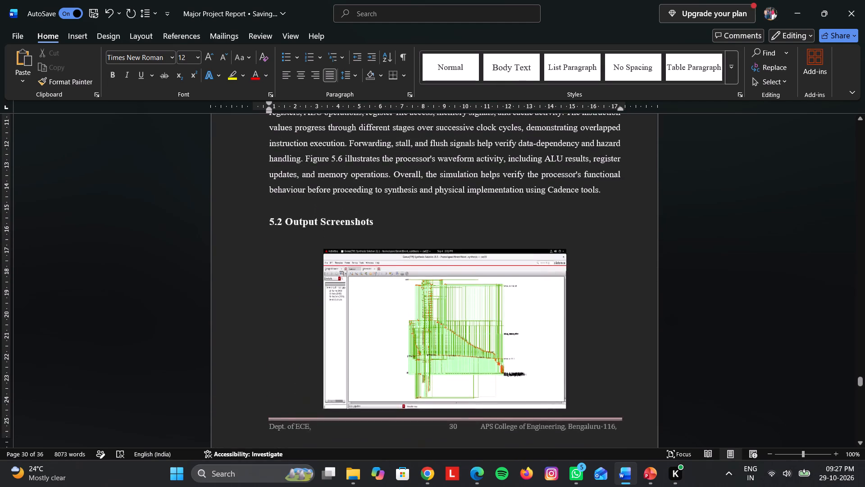
scroll(648, 210, "up", 1)
scroll(648, 210, "down", 4)
scroll(648, 210, "up", 2)
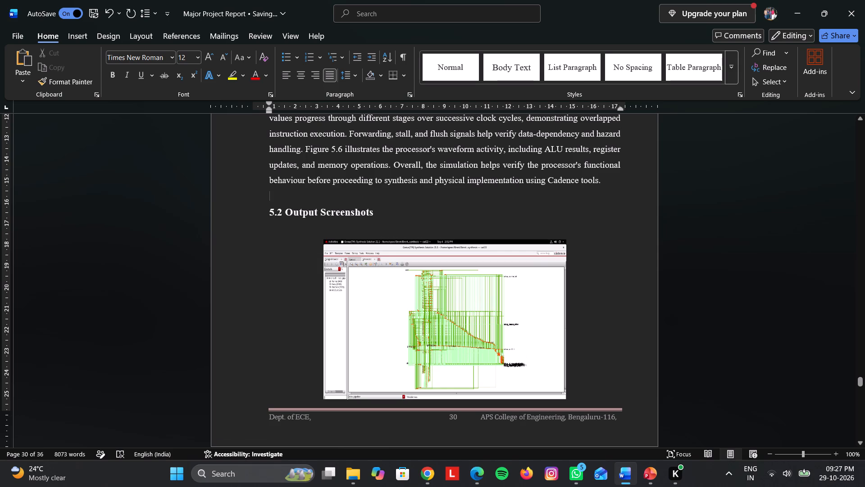
left_click(455, 207)
left_click(378, 226)
key("Delete")
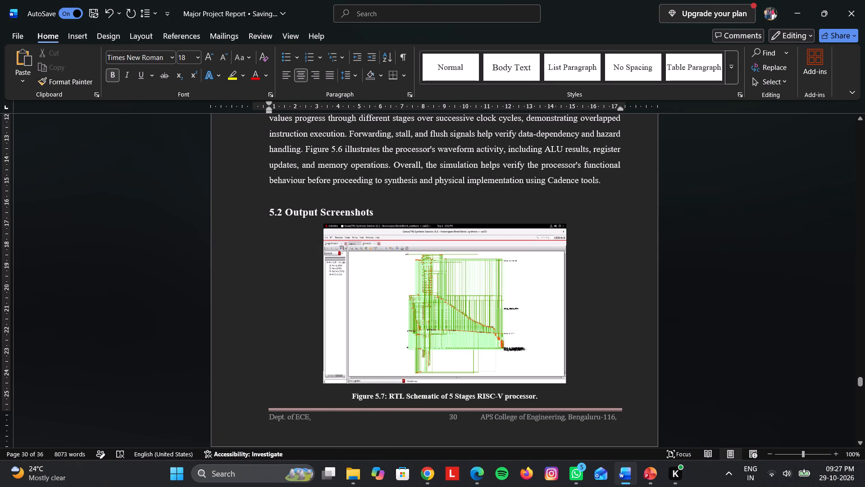
Review the pages following the 5.2 heading, from the Figure 5.7 schematic through the GDSII explanation under Figure 5.15.
scroll(438, 237, "down", 3)
scroll(443, 239, "up", 3)
scroll(493, 304, "down", 6)
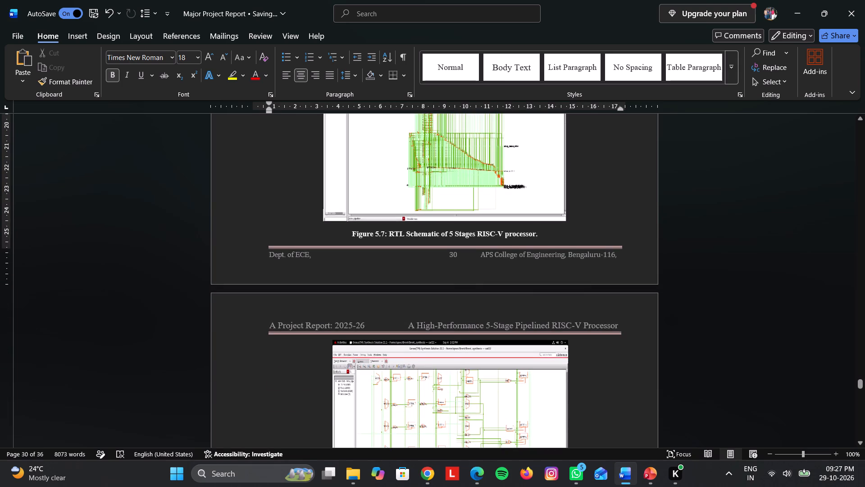
scroll(492, 306, "down", 18)
scroll(492, 306, "down", 8)
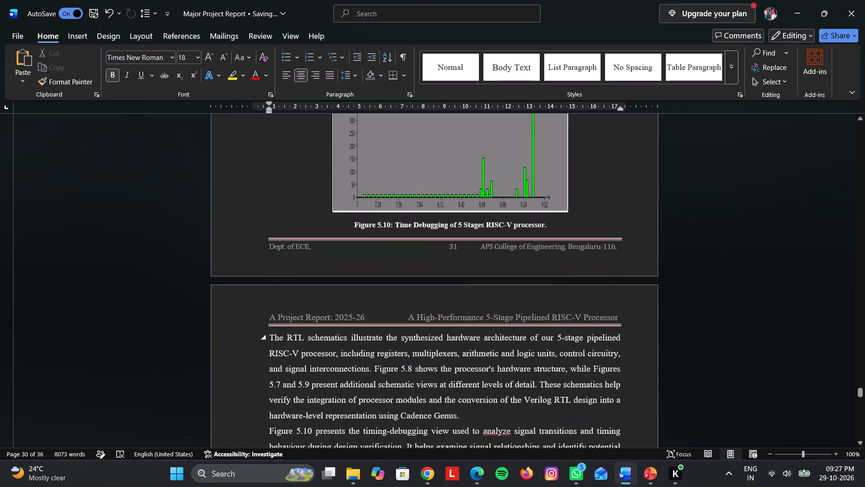
scroll(492, 306, "down", 19)
scroll(491, 305, "down", 18)
scroll(491, 305, "down", 13)
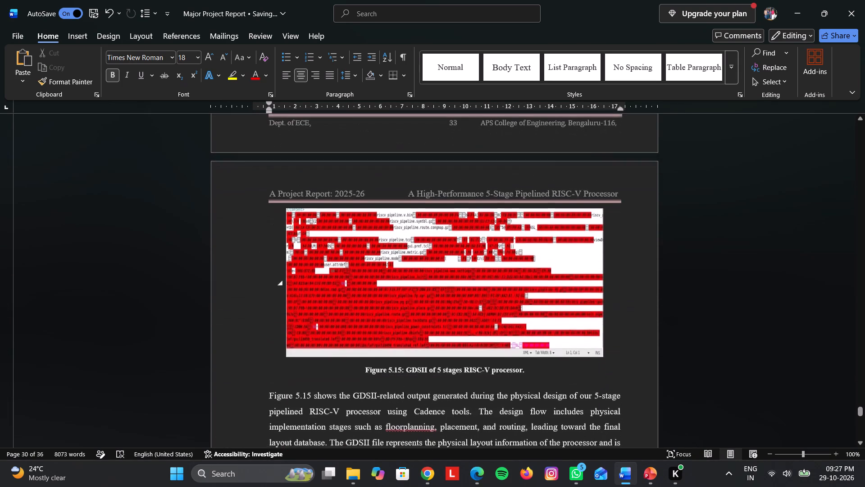
scroll(491, 305, "down", 11)
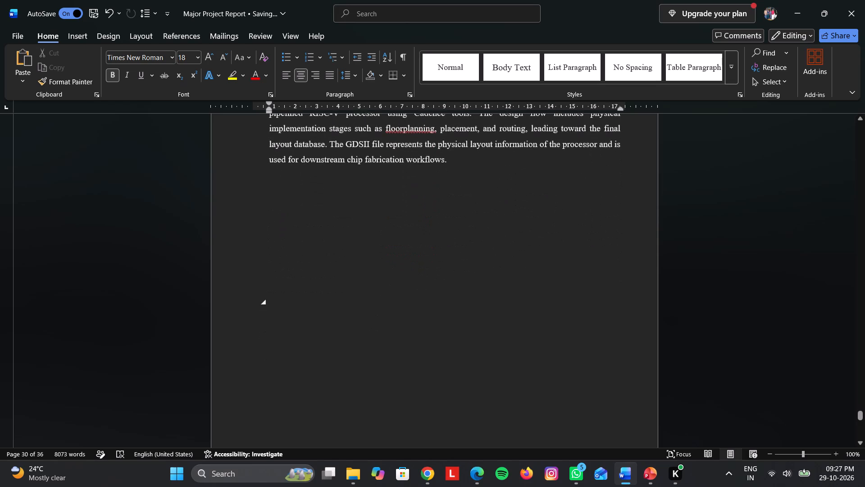
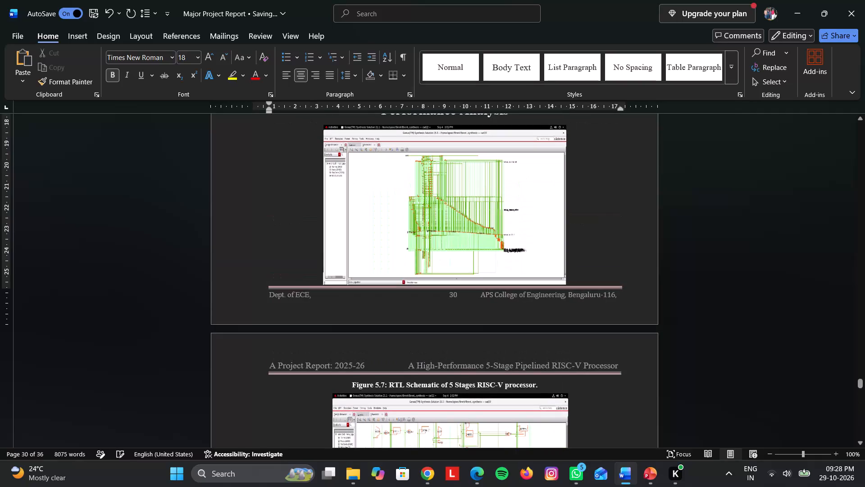
Undo the insertion of the "Performance Analysis" text above the RTL schematic of Figure 5.7.
key("ctrl+z")
Insert the heading "5.3 Performance Analysis" after the GDSII explanation under Figure 5.15, leaving a blank line between them.
scroll(424, 226, "down", 5)
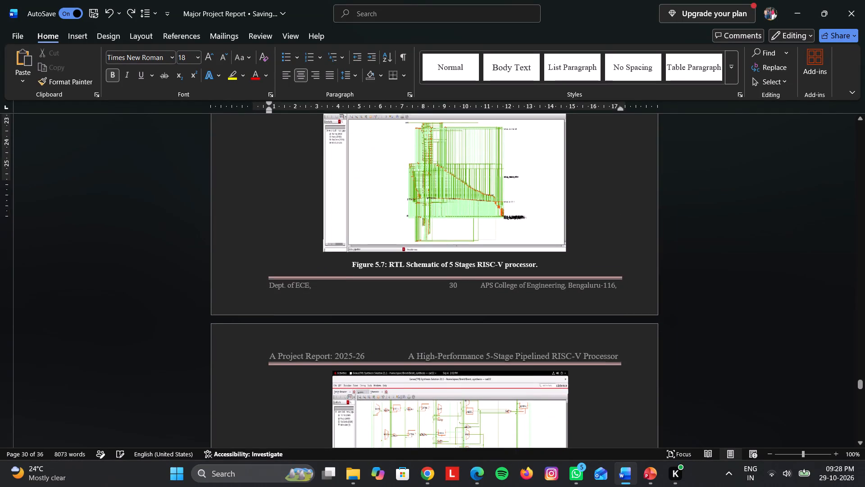
scroll(426, 229, "down", 2)
scroll(429, 234, "down", 20)
scroll(429, 234, "down", 17)
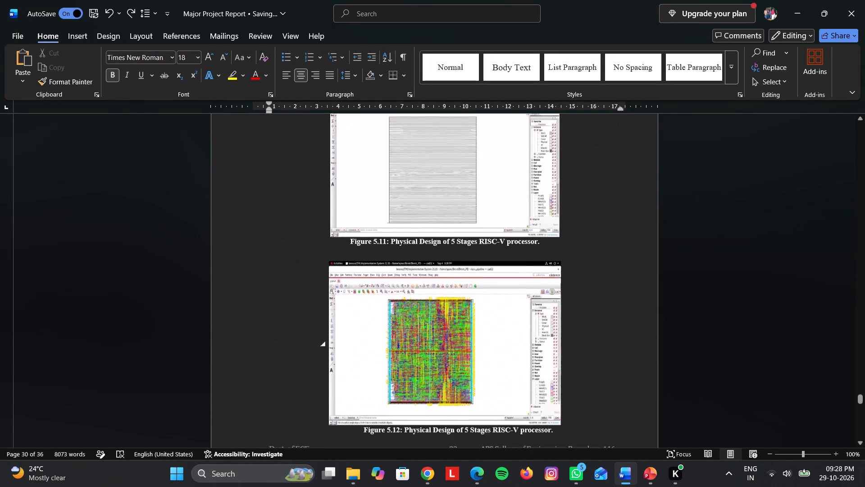
scroll(429, 234, "down", 15)
scroll(429, 234, "down", 14)
scroll(429, 234, "down", 15)
left_click(459, 180)
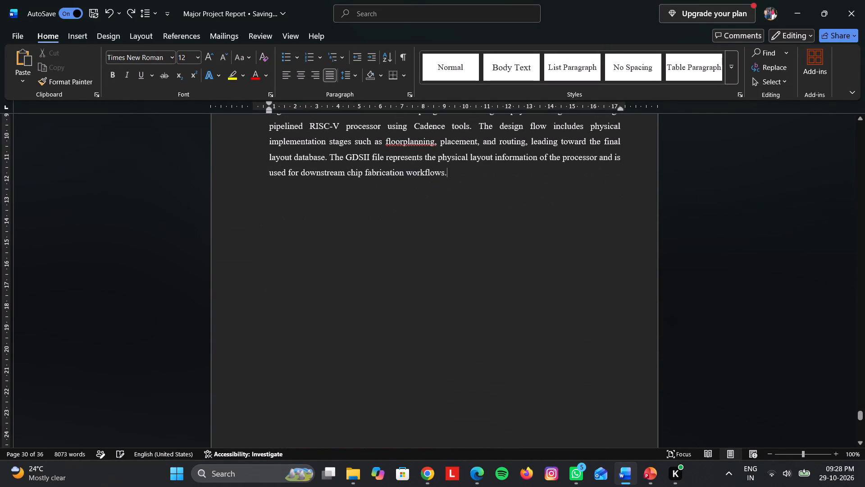
key("Return")
key("ctrl+v")
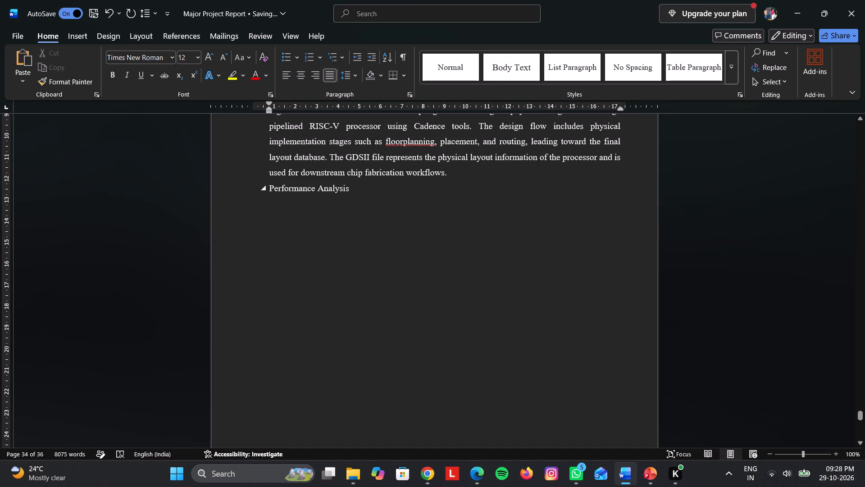
Number the "Performance Analysis" heading below the GDSII explanation as 5.3, with a space after the number.
left_click(269, 190)
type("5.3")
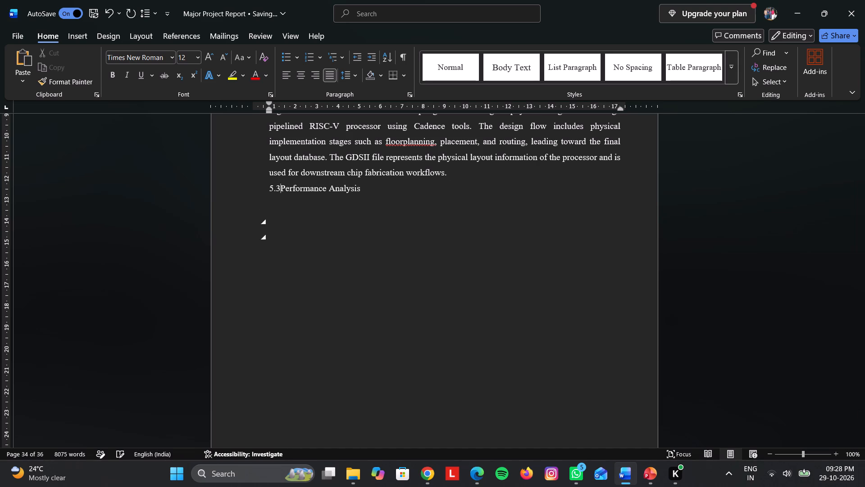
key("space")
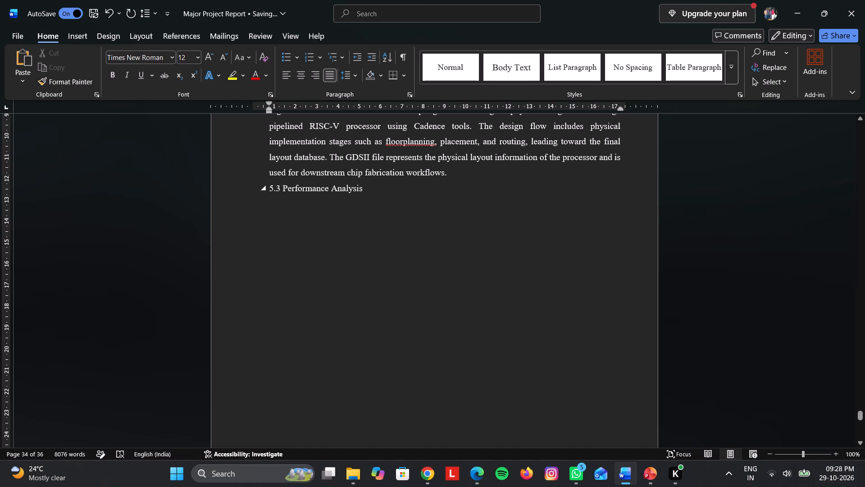
Make the "5.3 Performance Analysis" heading bold and enlarge its font by one size step.
left_click_drag(378, 190, 266, 193)
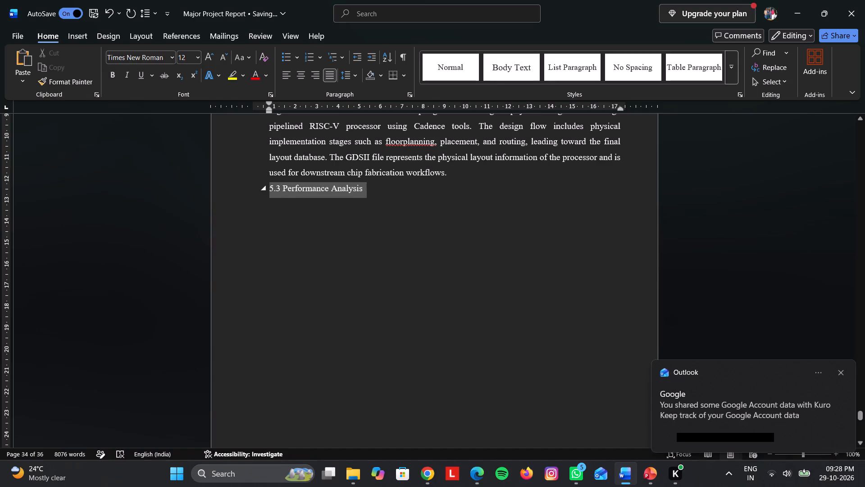
left_click_drag(266, 193, 265, 193)
left_click(272, 170)
left_click(368, 159)
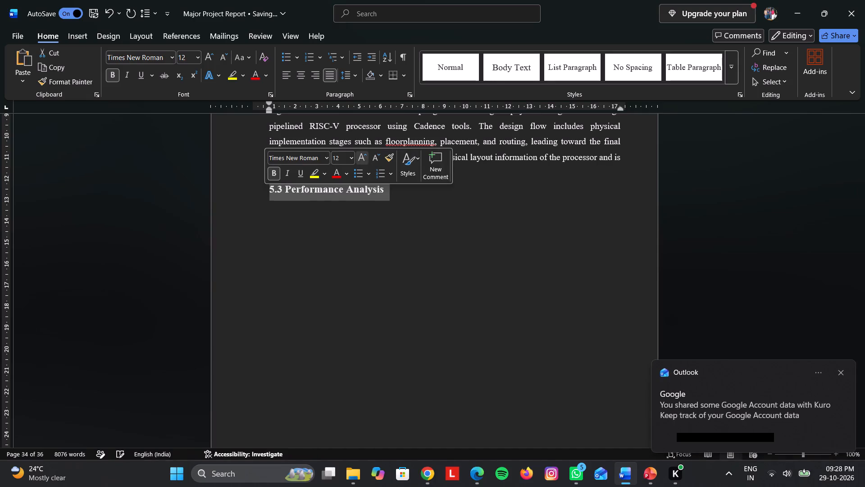
left_click(401, 216)
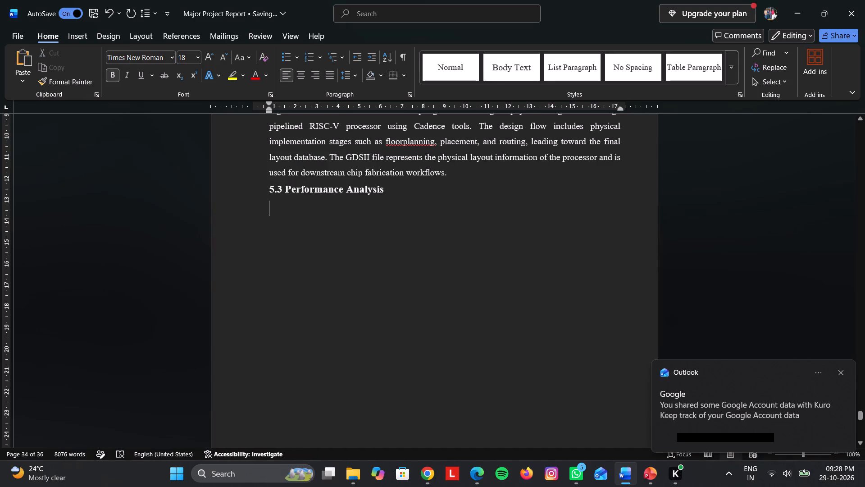
Insert a blank line between the GDSII explanation paragraph and the "5.3 Performance Analysis" heading.
left_click(466, 173)
key("Return")
scroll(459, 230, "down", 2)
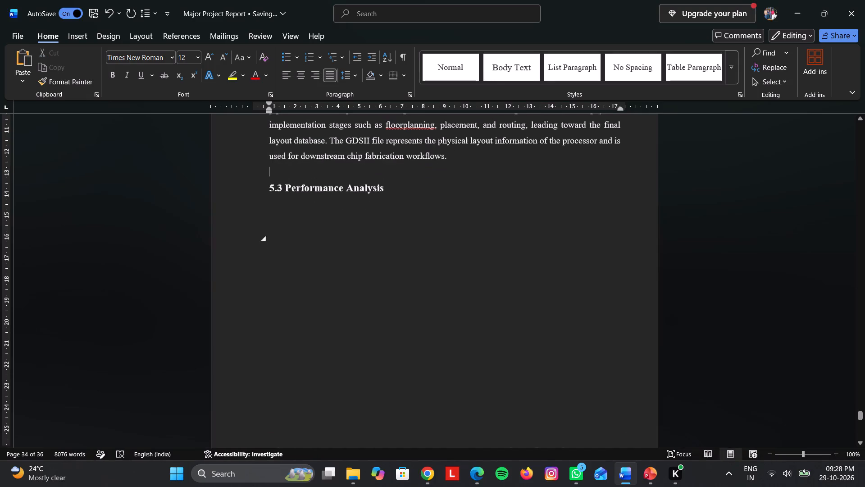
scroll(459, 231, "up", 2)
Switch from the Word report to the Edge window holding the Major Project Report PDF.
key("alt+Tab")
key("alt+Tab")
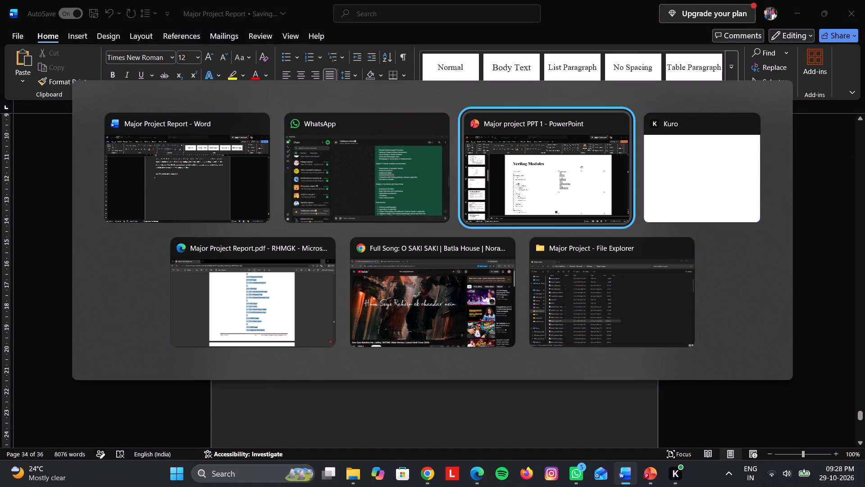
key("alt+Tab")
key("alt+Tab")
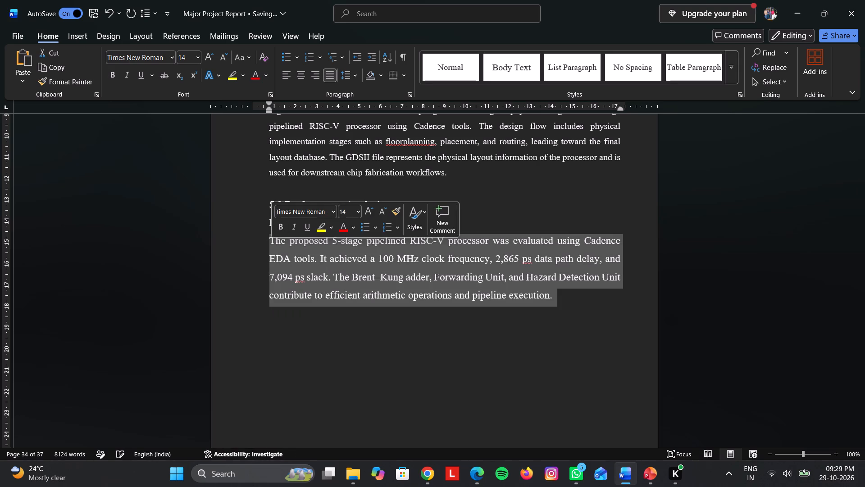
left_click(379, 211)
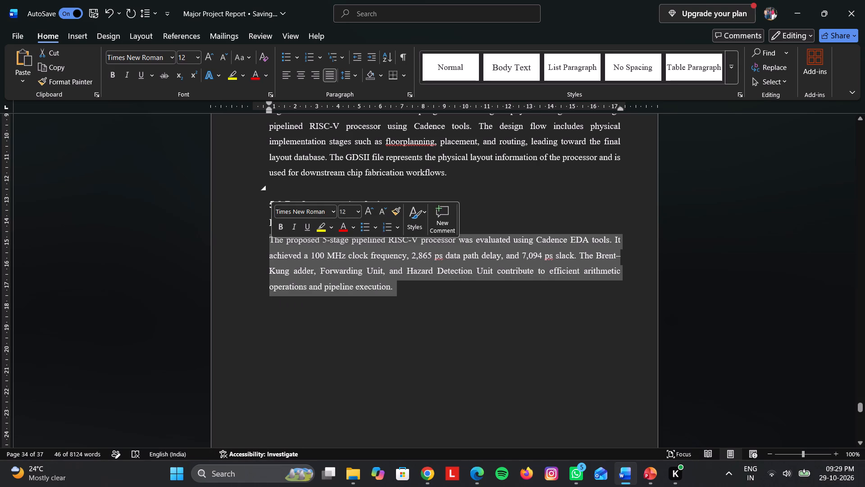
left_click(547, 267)
Delete the duplicate "Performance Analysis" line between the 5.3 heading and its paragraph.
left_click_drag(390, 227, 270, 225)
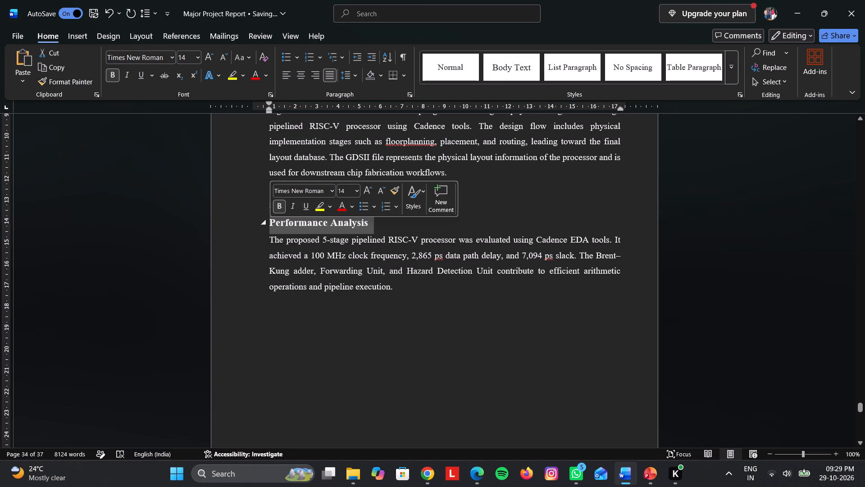
key("Delete")
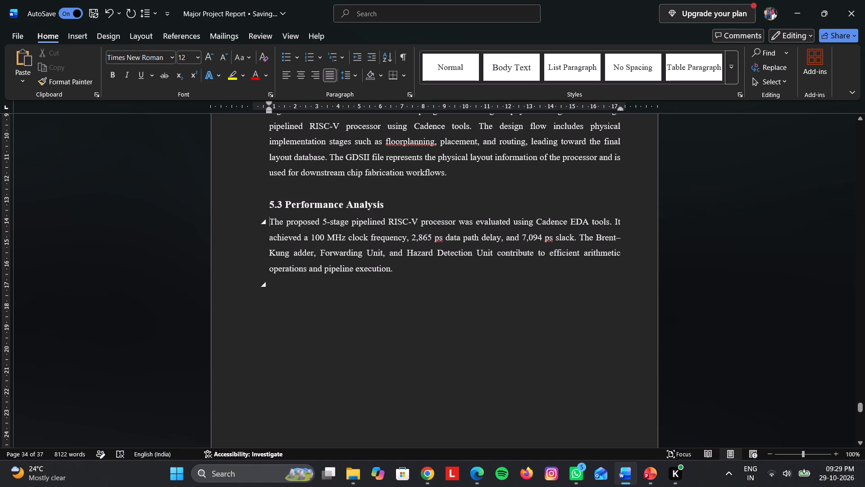
Review the layout of section 5.3 together with the Figure 5.15 explanation and the pages that follow.
scroll(412, 278, "down", 6)
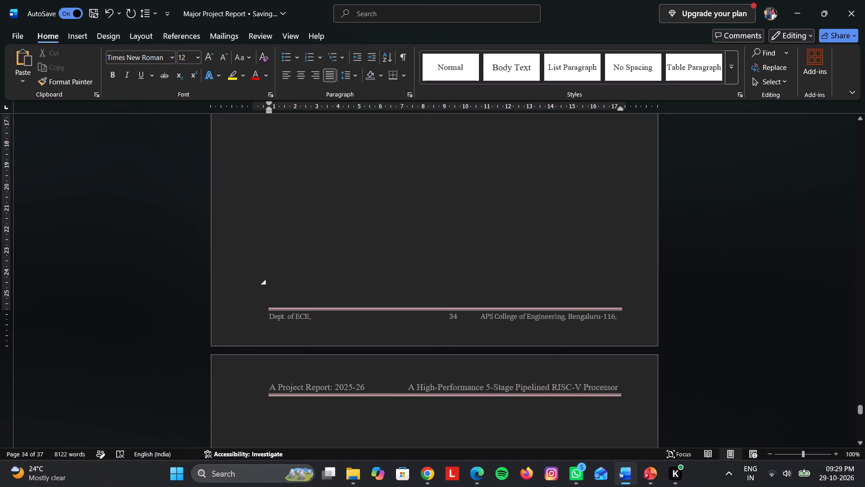
scroll(412, 278, "down", 11)
scroll(412, 278, "up", 20)
scroll(412, 278, "up", 2)
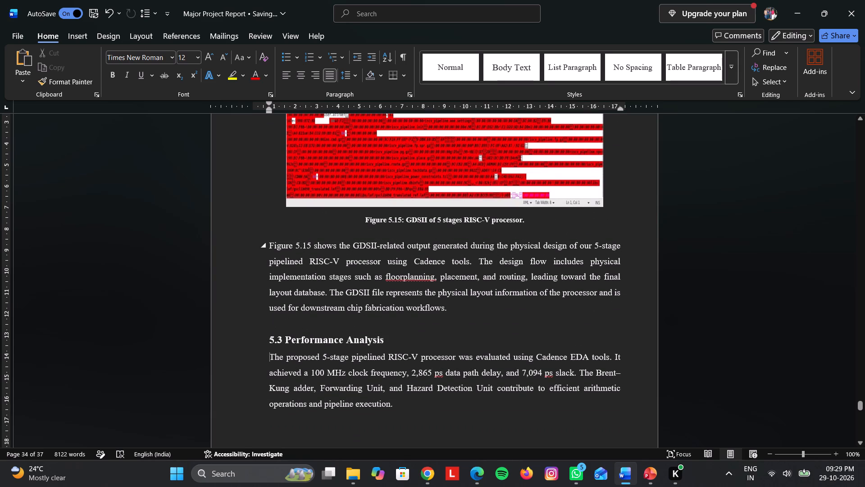
scroll(412, 278, "down", 4)
scroll(412, 278, "up", 5)
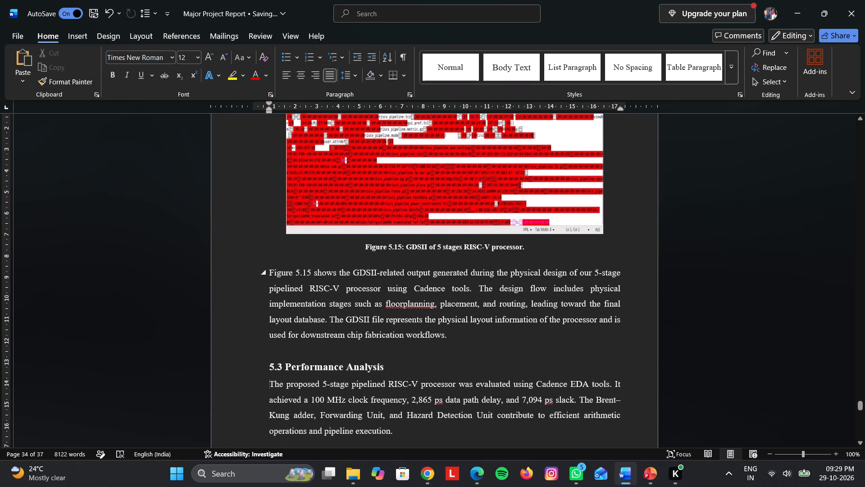
scroll(412, 278, "down", 7)
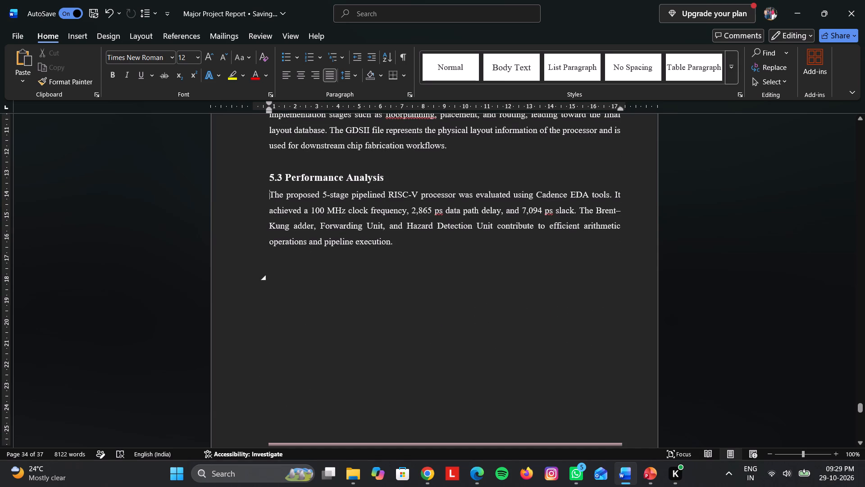
Open the MP confrence Paper document from the Major Project folder and examine its results, including Table 1.1 with the proposed model's parameters.
left_click(361, 471)
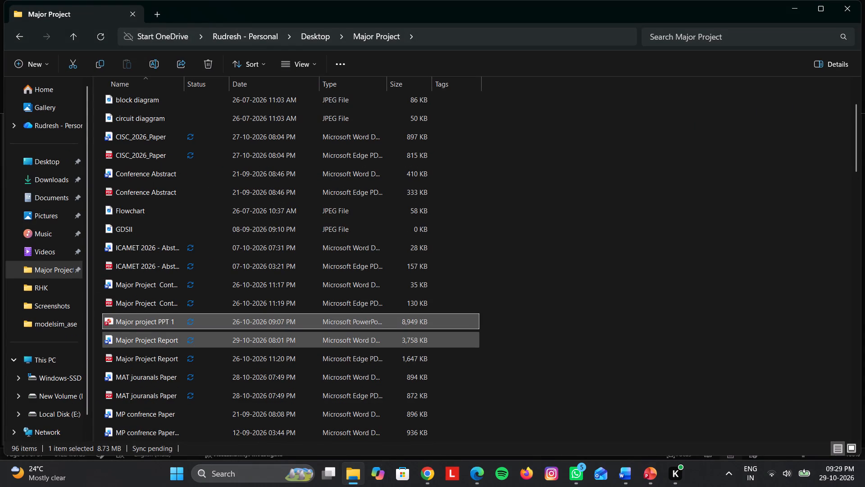
double_click(168, 407)
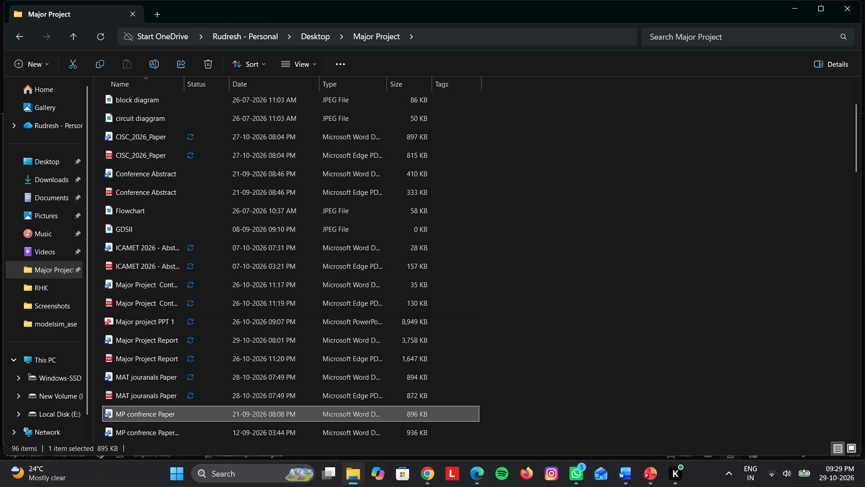
scroll(426, 309, "down", 18)
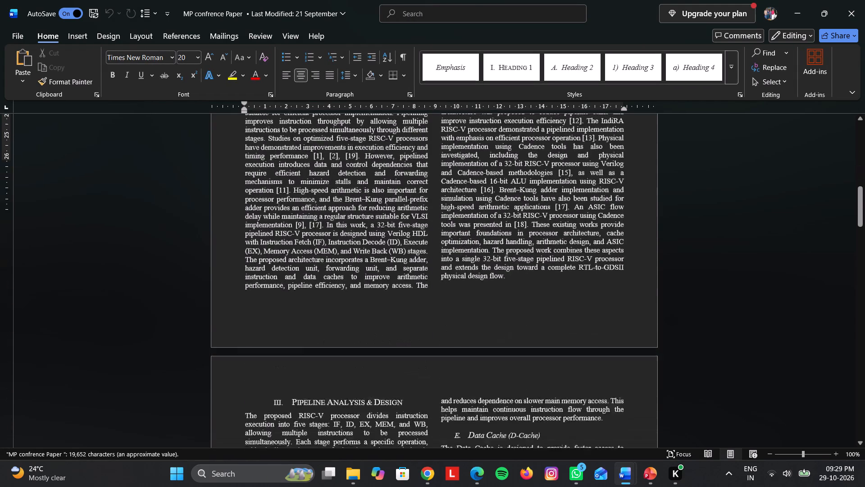
scroll(426, 309, "down", 20)
scroll(426, 309, "down", 20)
scroll(426, 309, "down", 1)
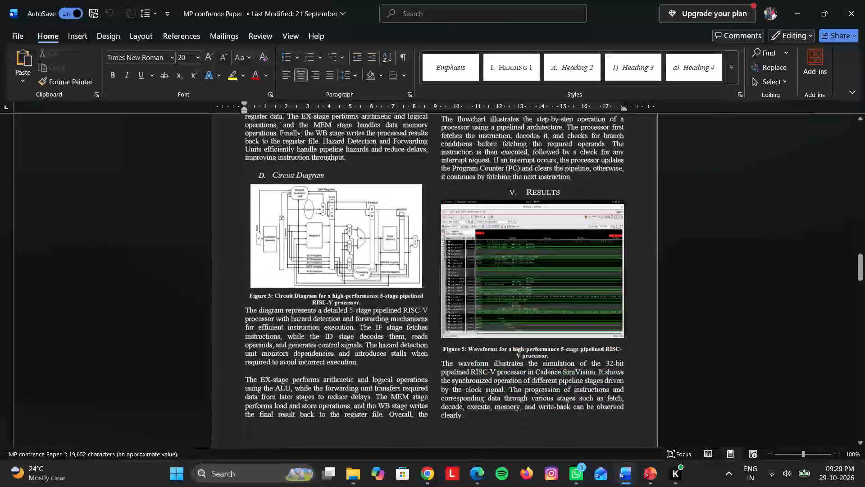
scroll(426, 309, "down", 14)
scroll(426, 309, "up", 2)
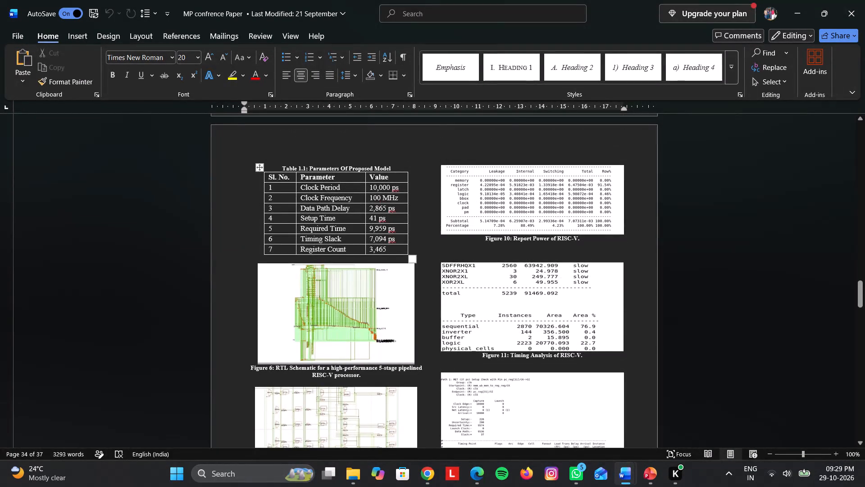
scroll(456, 281, "down", 6)
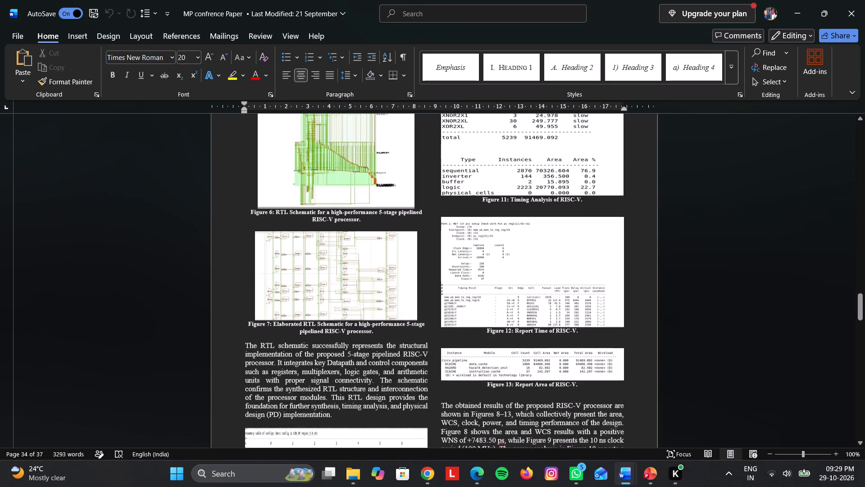
scroll(456, 281, "down", 14)
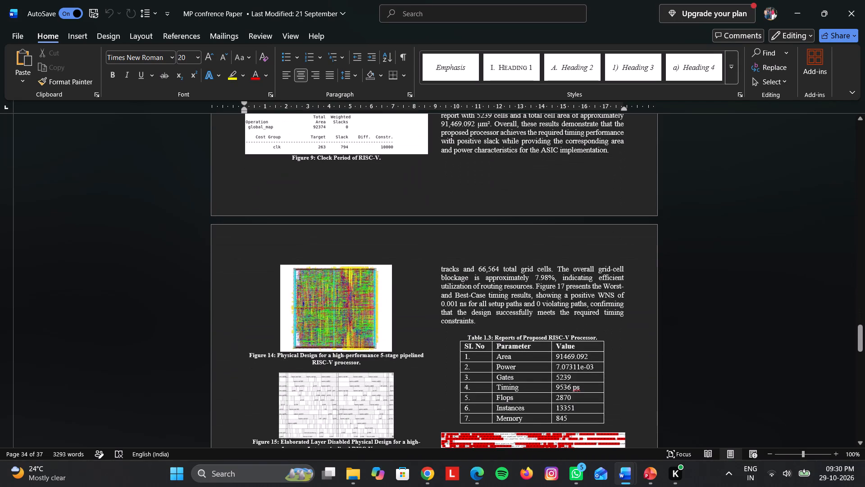
Copy the whole Table 1.1, Parameters Of Proposed Model, from the MP confrence Paper document.
scroll(456, 281, "up", 7)
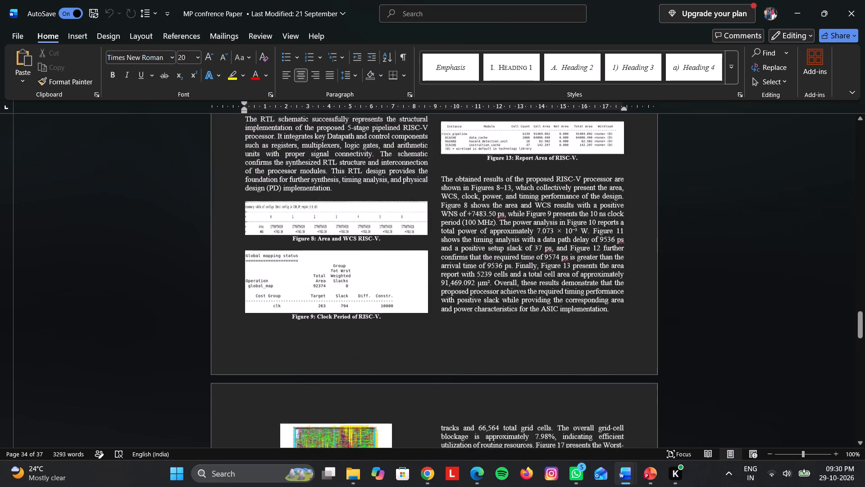
scroll(456, 281, "up", 15)
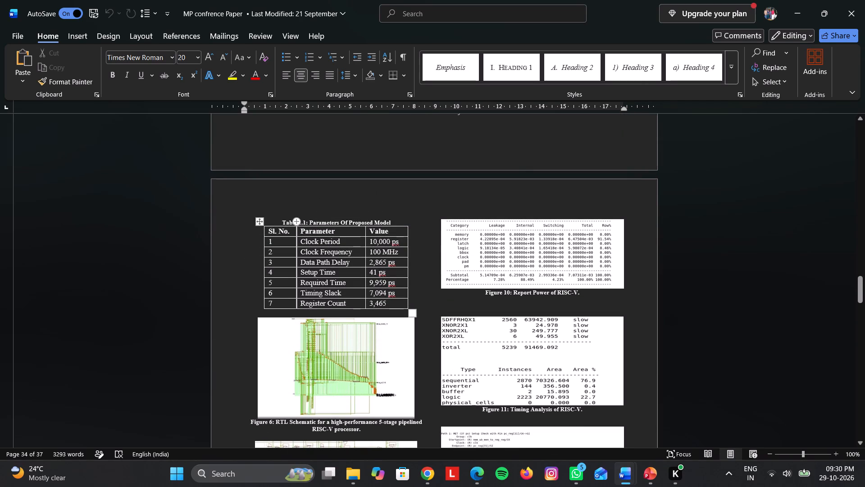
left_click(282, 221)
left_click_drag(305, 231, 341, 245)
left_click(349, 249)
left_click_drag(358, 255, 372, 267)
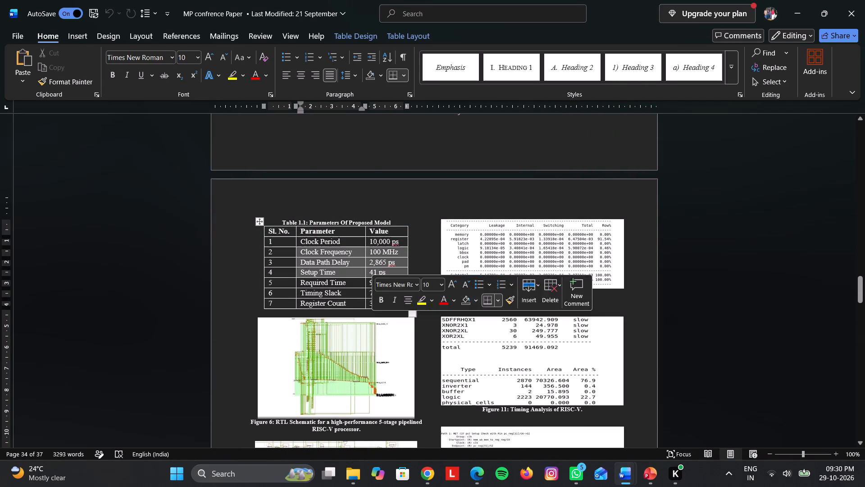
left_click(260, 222)
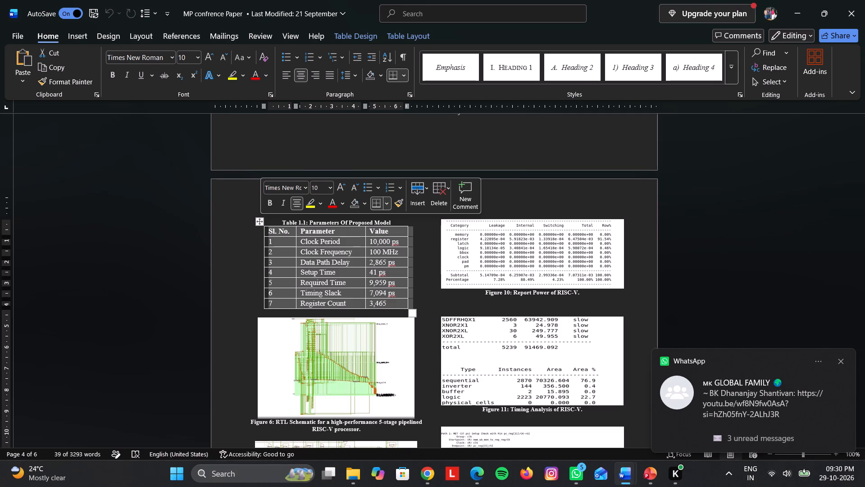
left_click(260, 222)
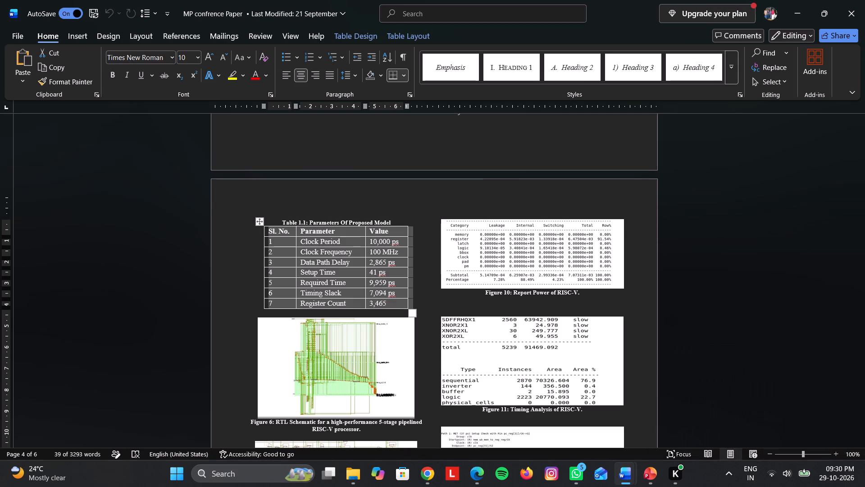
key("ctrl+c")
Return to the Major Project Report, start a new line below the 5.3 Performance Analysis paragraph and begin inserting a table there.
key("alt+Tab")
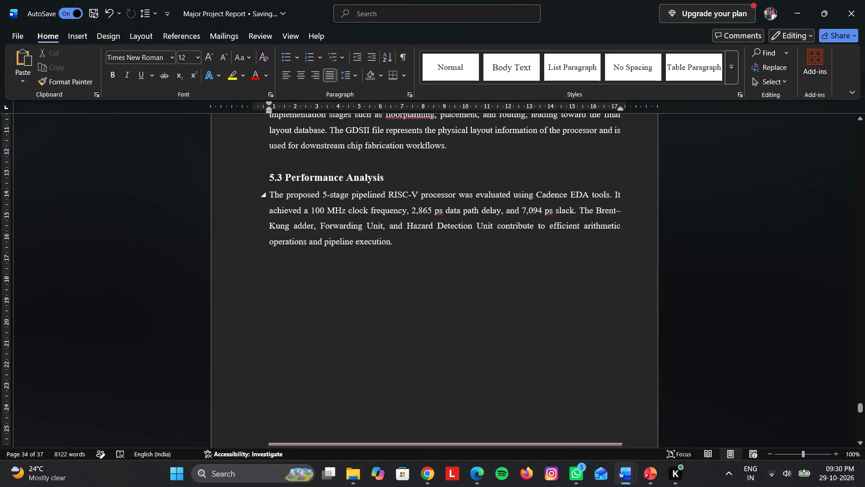
left_click(403, 243)
key("Return")
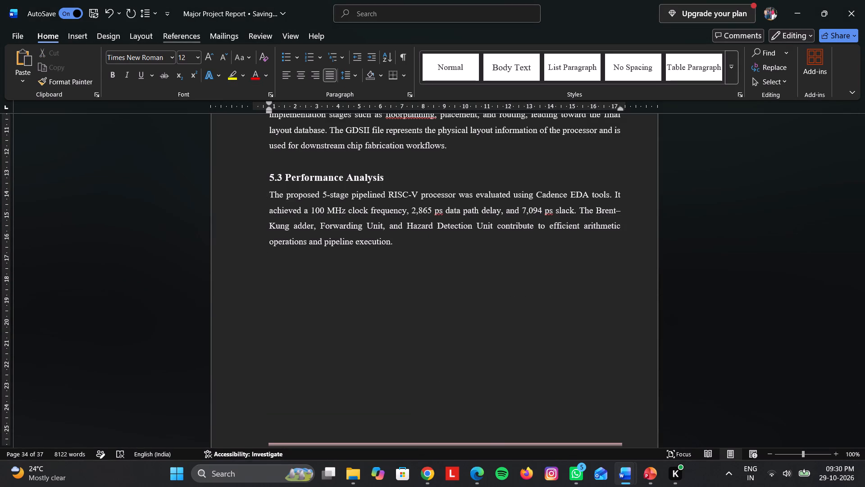
left_click(93, 34)
left_click(86, 37)
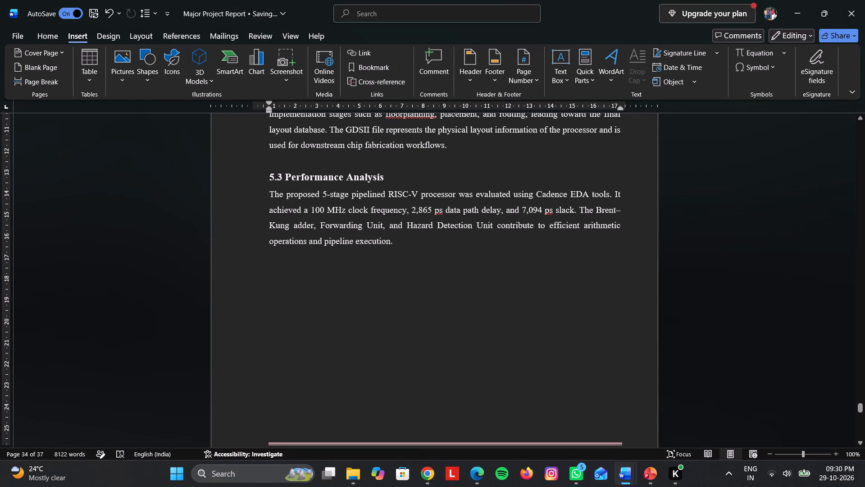
left_click(97, 77)
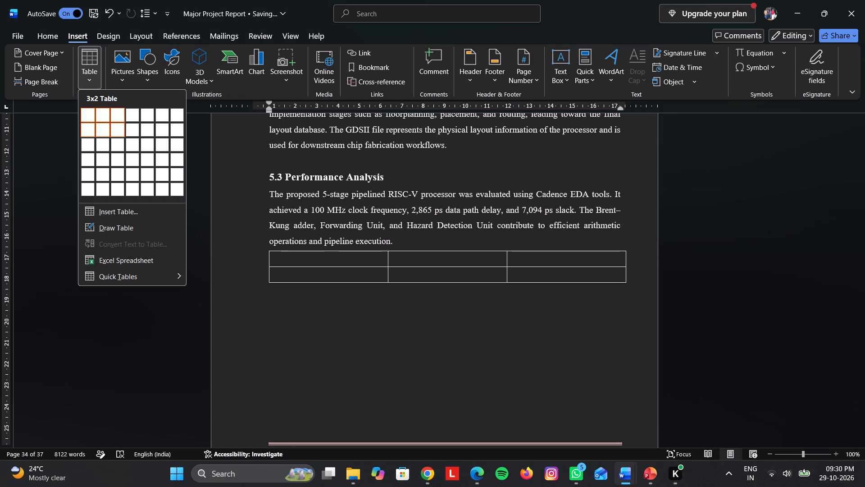
Insert a three-column, six-row table below the 5.3 paragraph of the project report and add two more rows.
left_click(118, 189)
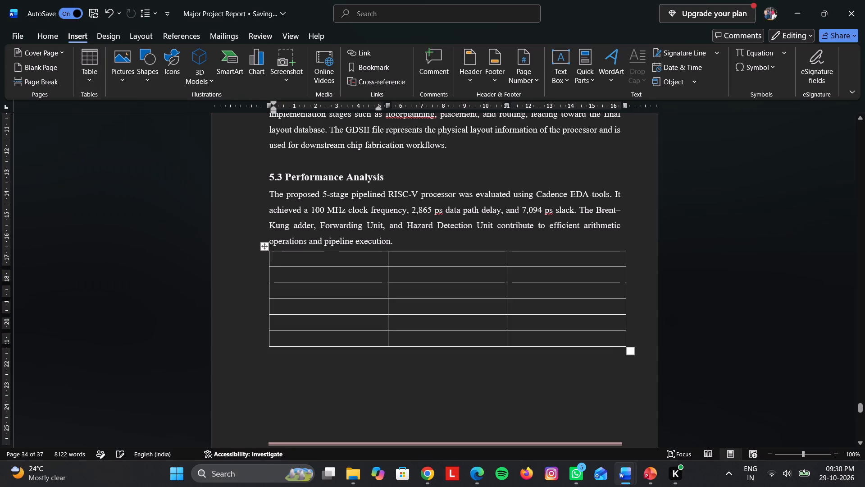
left_click(265, 267)
left_click(265, 267)
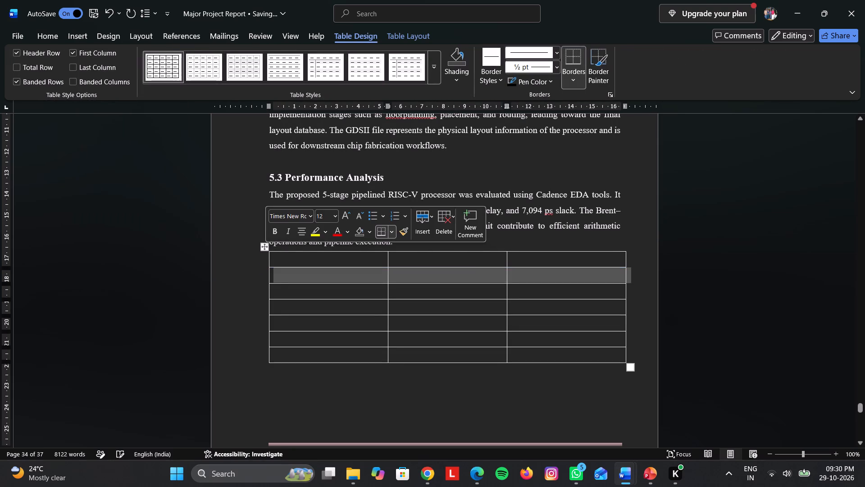
Fill the whole new table with the copied Sl. No., Parameter and Value entries, from Clock Period to Register Count.
left_click_drag(283, 262, 518, 364)
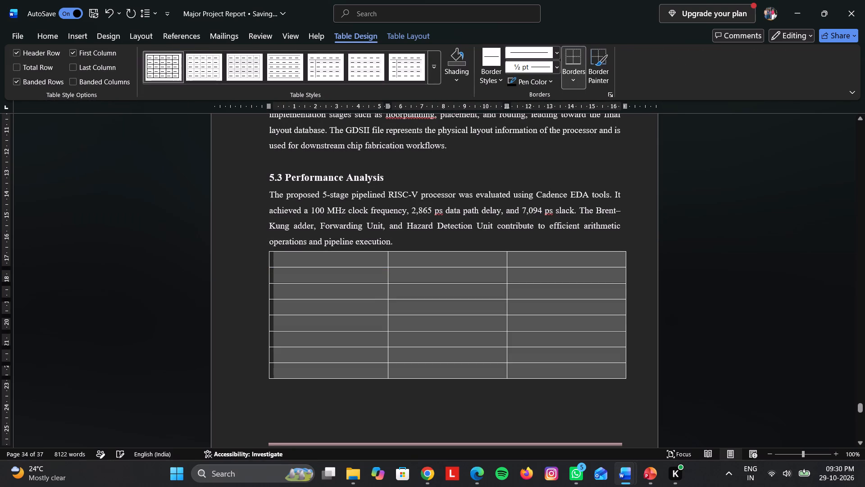
left_click_drag(518, 364, 520, 368)
key("ctrl+v")
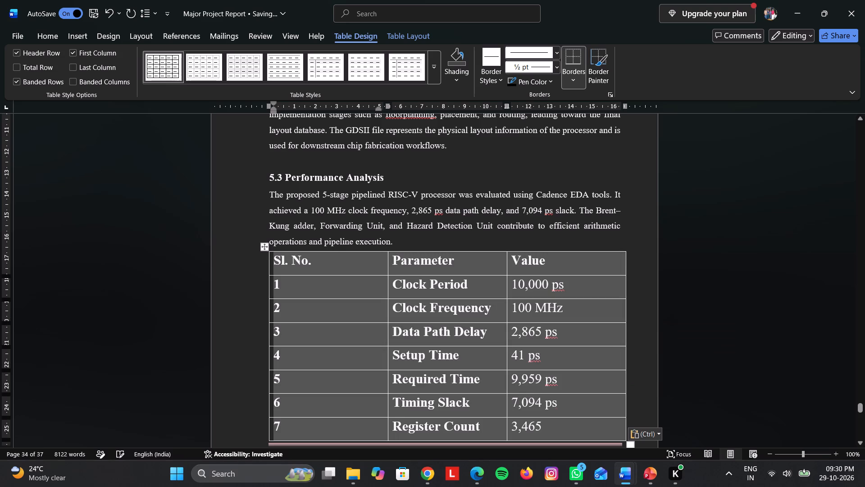
Set all text in the section 5.3 parameter table to size 12 and remove its bold formatting.
scroll(518, 341, "down", 3)
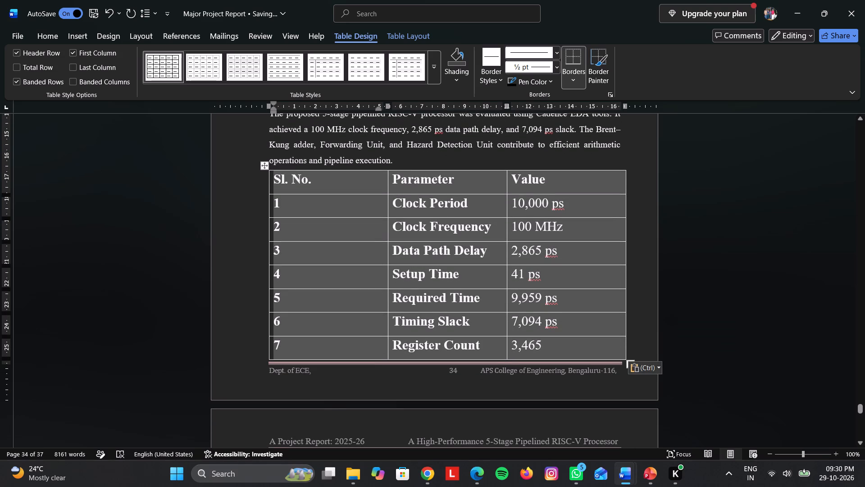
scroll(538, 319, "down", 4)
scroll(538, 319, "up", 4)
left_click(56, 39)
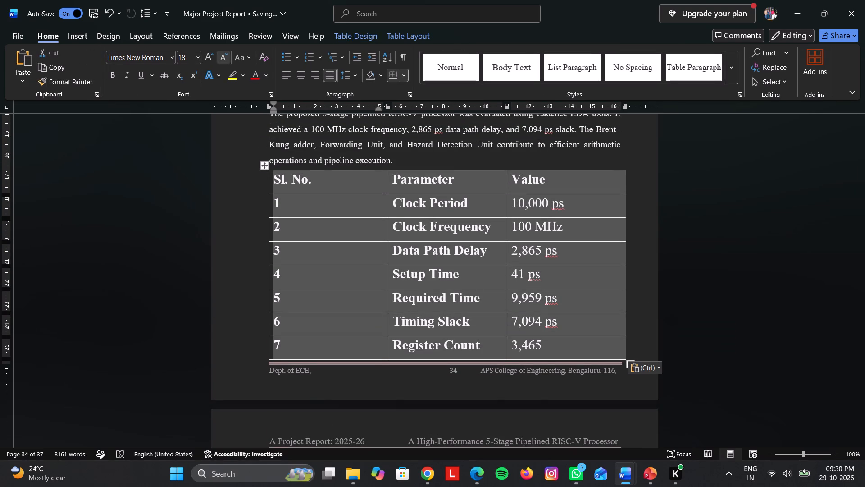
left_click(198, 58)
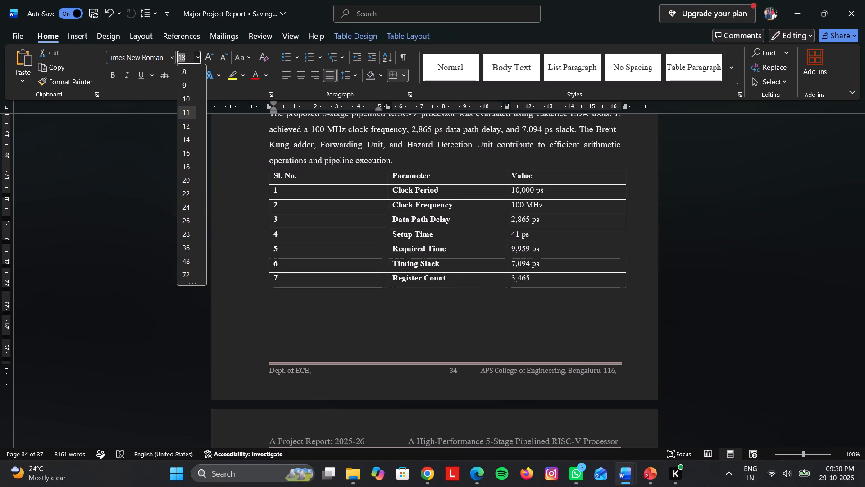
left_click(189, 125)
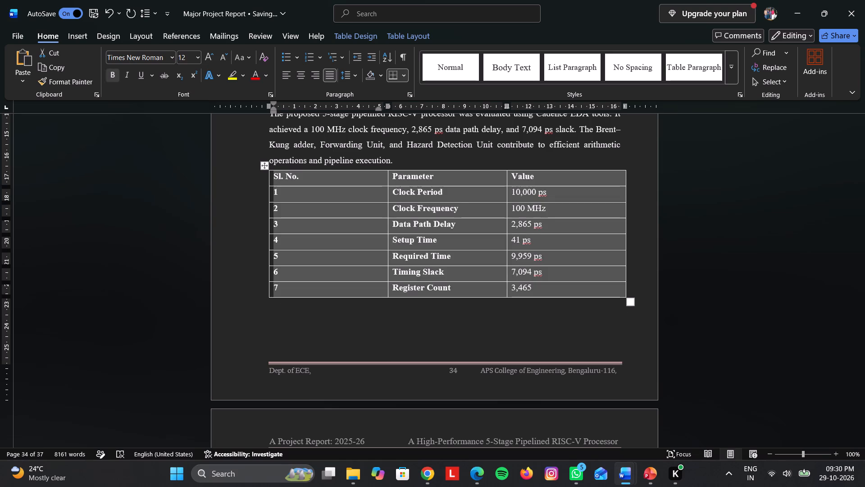
left_click(117, 78)
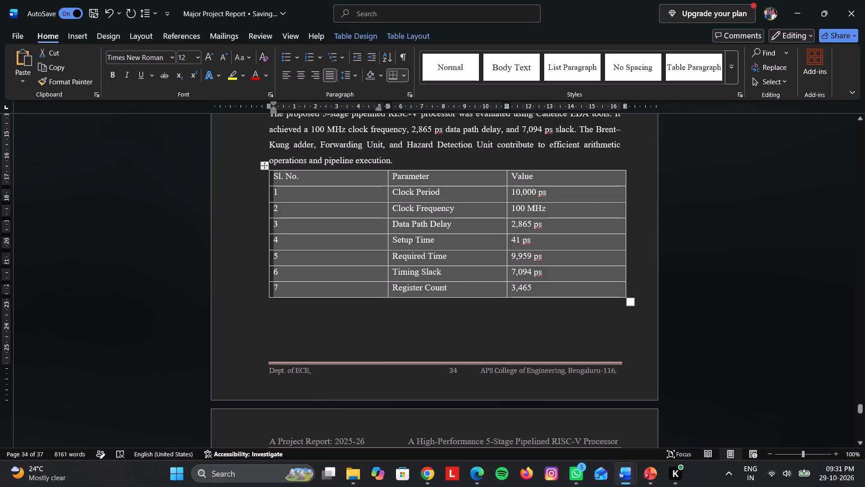
Make the parameter table's header row (Sl. No., Parameter, Value) bold and enlarge its text to size 14.
left_click(367, 189)
left_click_drag(546, 178, 345, 181)
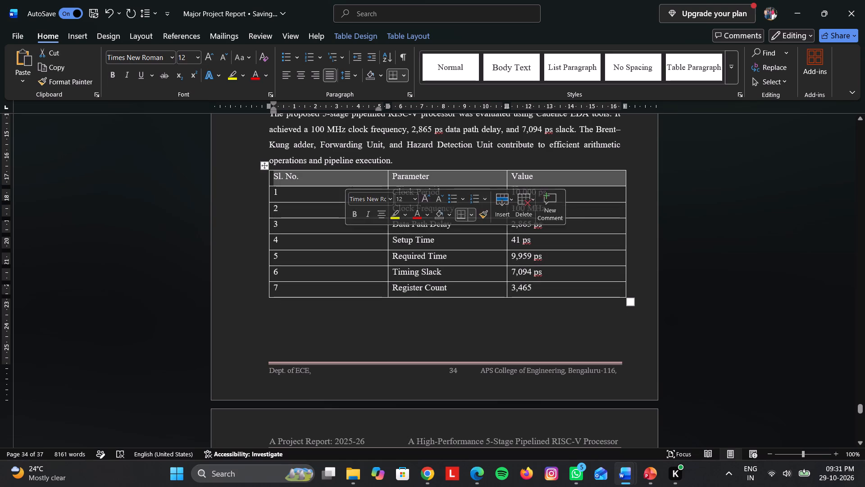
left_click(113, 74)
left_click(207, 60)
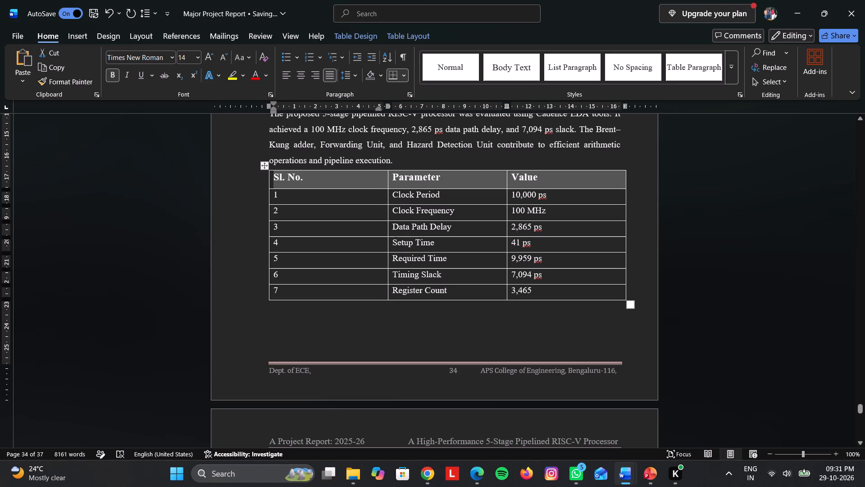
left_click(351, 78)
left_click(351, 78)
left_click(574, 283)
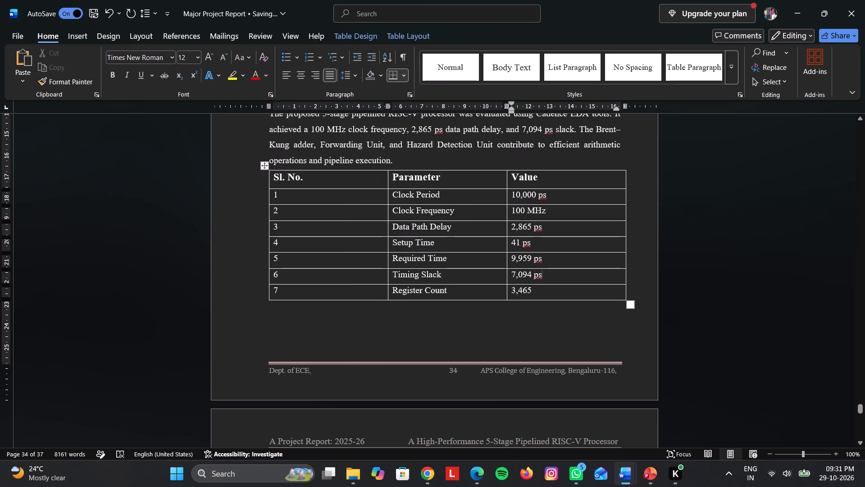
Narrow the Sl. No., Parameter and Value columns to fit their text, keeping the Sl. No. heading on one line.
left_click_drag(387, 229, 309, 230)
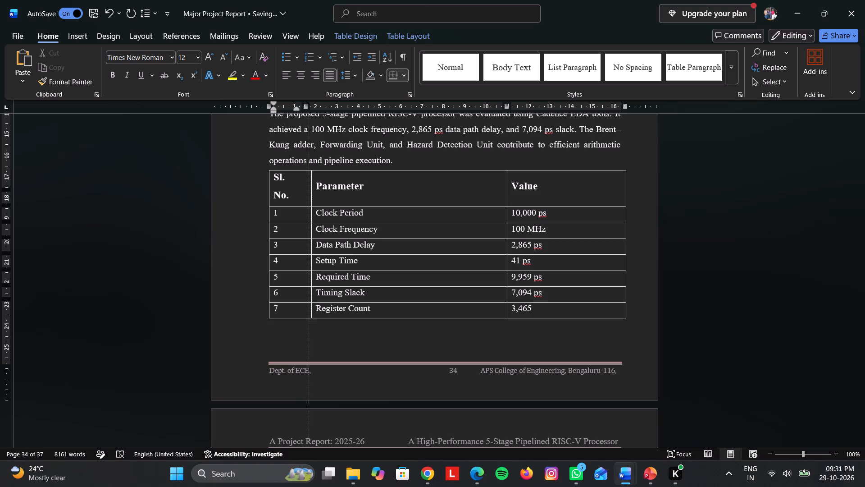
left_click_drag(309, 230, 317, 231)
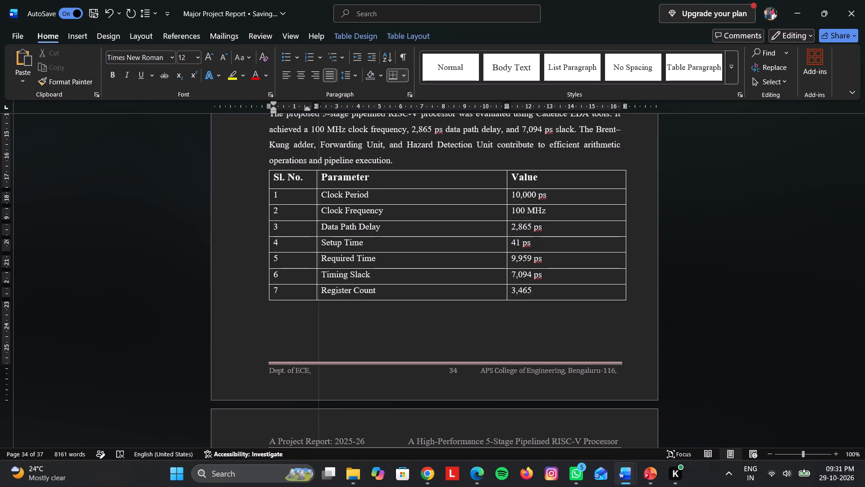
left_click_drag(317, 231, 315, 230)
left_click_drag(506, 214, 401, 214)
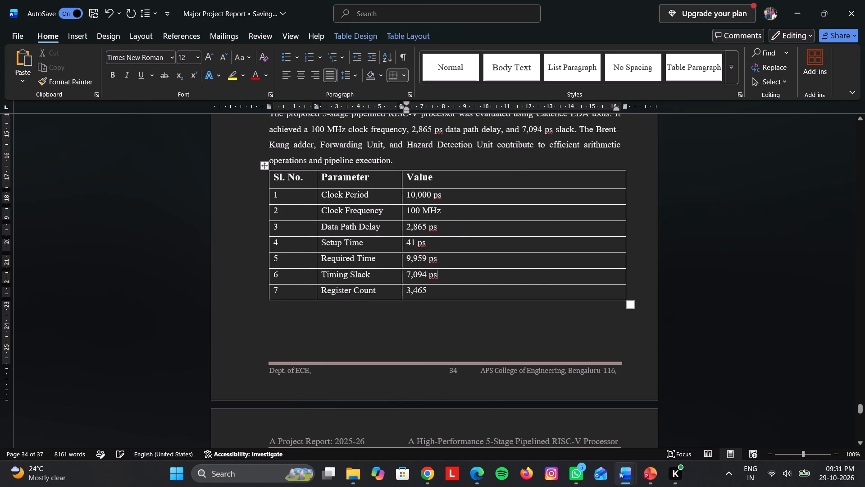
left_click_drag(626, 214, 477, 221)
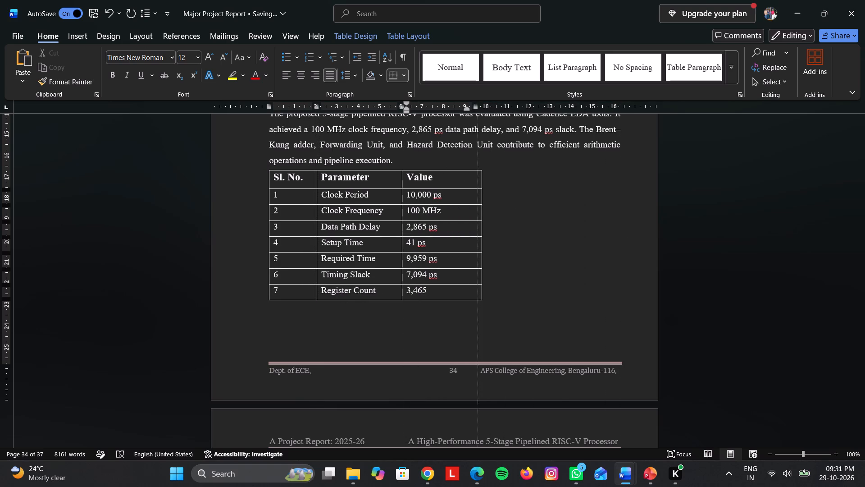
left_click_drag(477, 221, 465, 221)
left_click(461, 221)
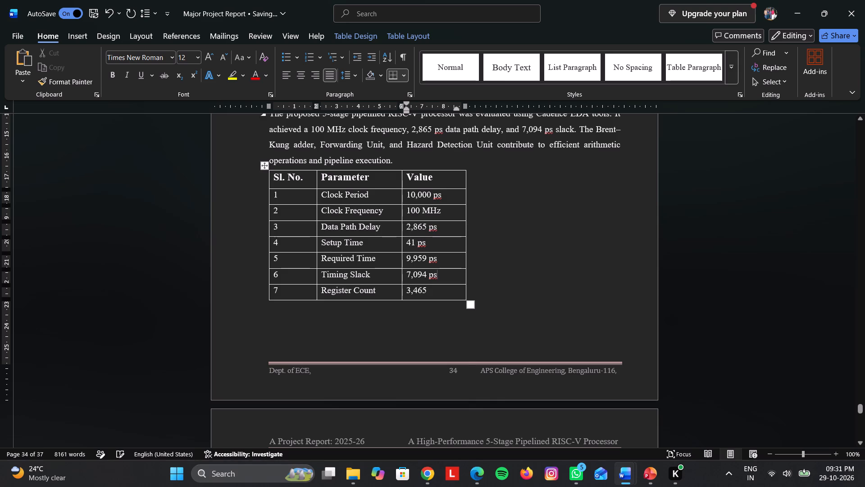
Center the whole parameter table horizontally on the page, undoing any alignment applied only to the Timing Slack value.
left_click(300, 73)
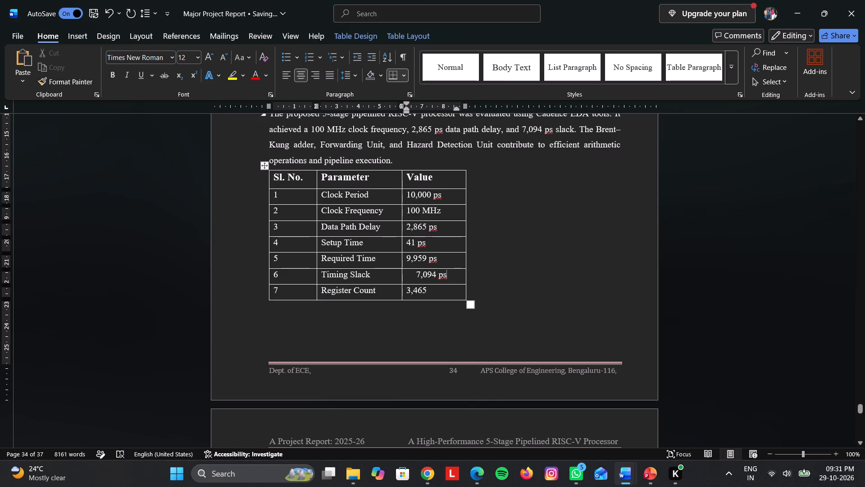
key("ctrl+z")
left_click(266, 162)
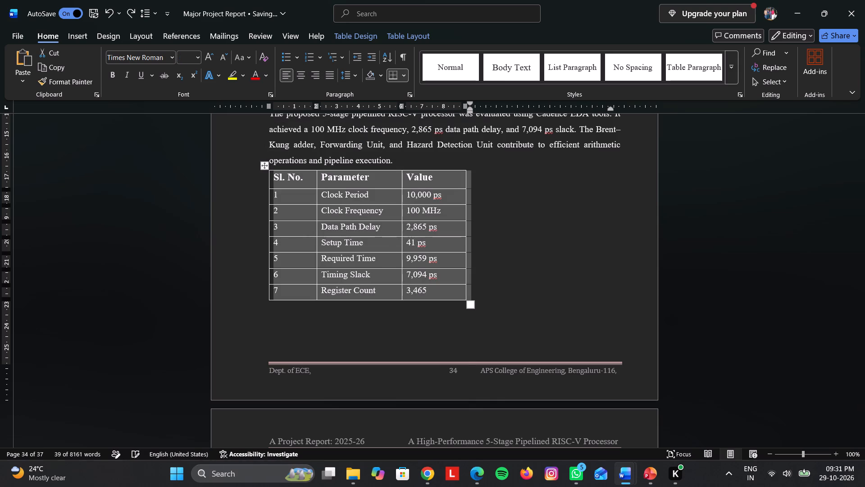
left_click(305, 79)
left_click(581, 211)
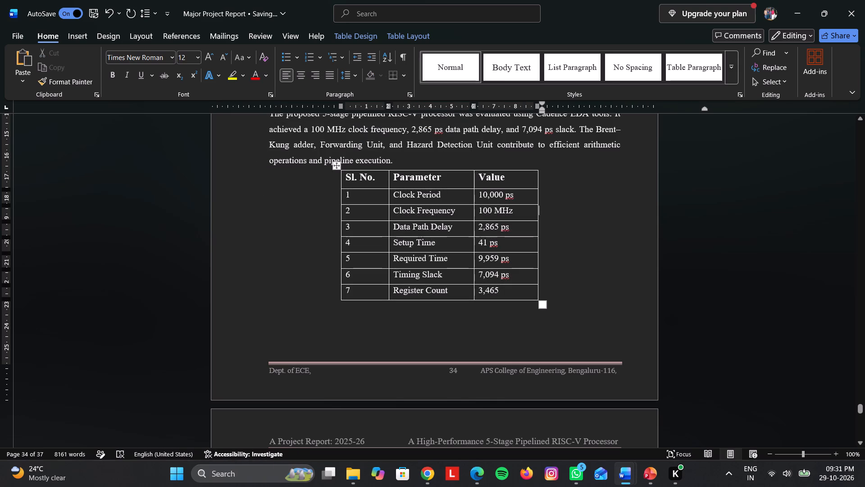
Center the numbers 1 to 7 in the Sl. No. column and the three header row labels within their cells.
left_click_drag(346, 194, 358, 251)
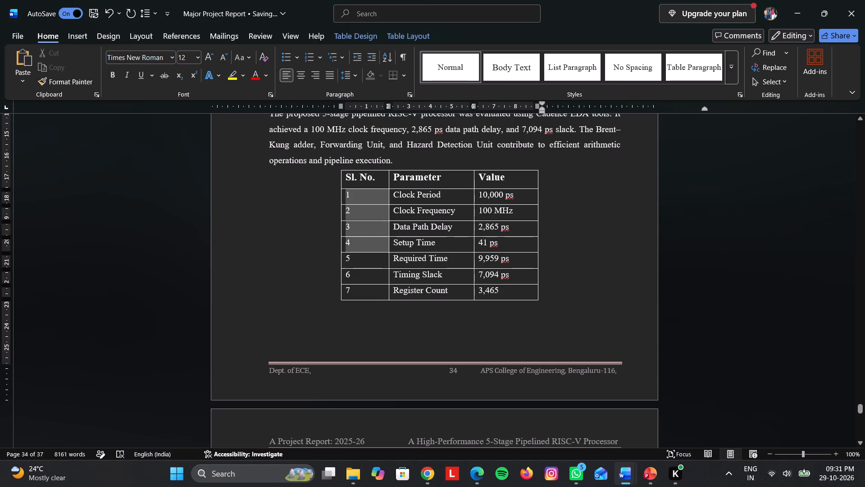
left_click_drag(358, 251, 360, 263)
left_click_drag(361, 270, 363, 275)
left_click(364, 286)
left_click_drag(363, 291, 346, 208)
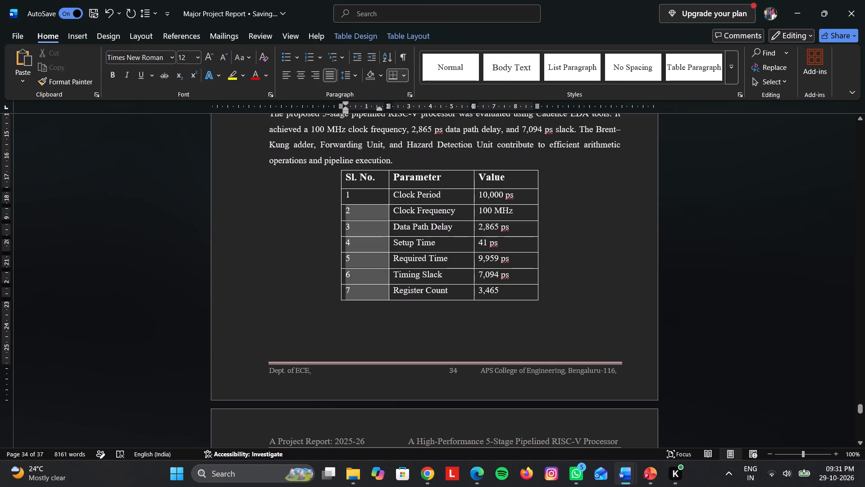
left_click_drag(346, 208, 346, 200)
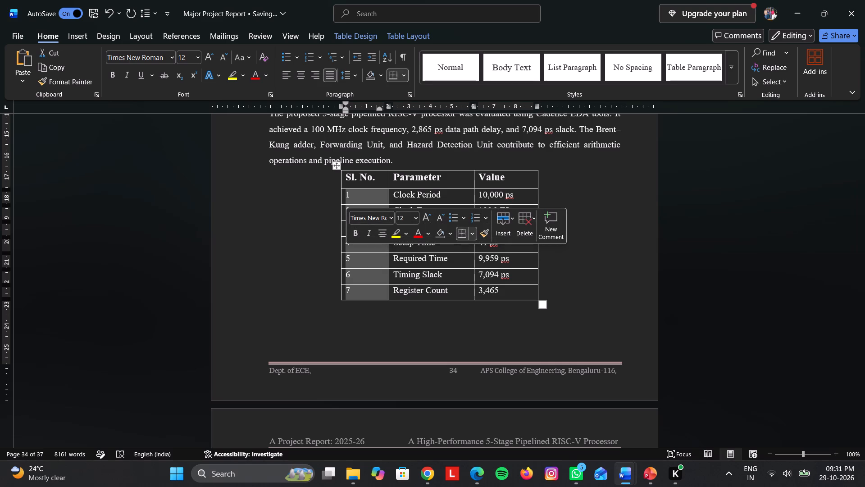
left_click(377, 234)
left_click_drag(518, 181, 346, 181)
left_click(381, 211)
left_click(390, 279)
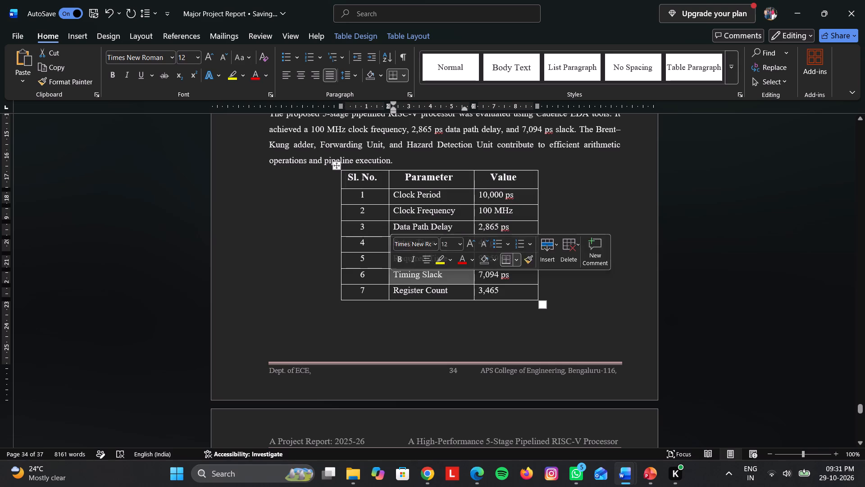
Add a period after each serial number from 1 to 7 in the Sl. No. column.
left_click(365, 198)
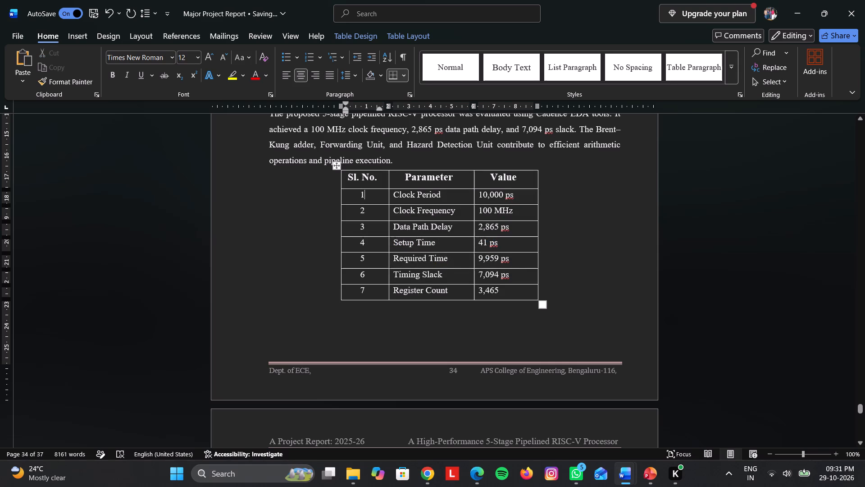
key("period")
key("Down")
key("period")
key("Down")
key("period")
key("Down")
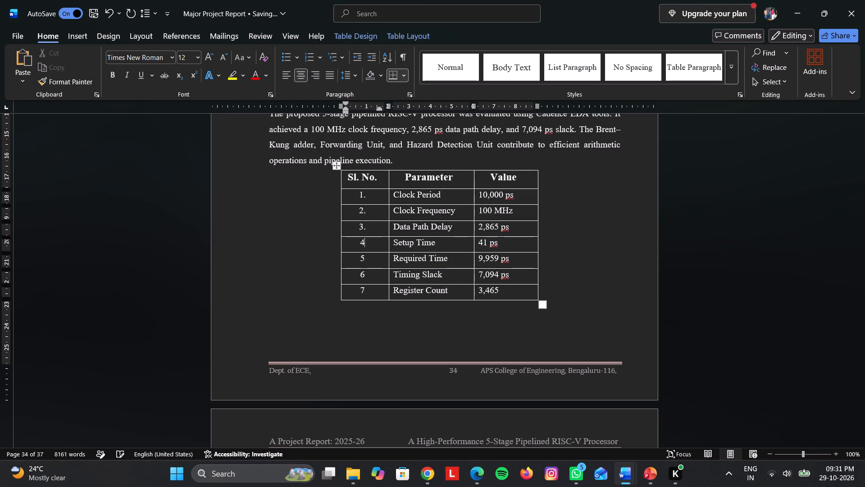
key("period")
key("Down")
key("period")
key("Down")
key("period")
key("Down")
key("period")
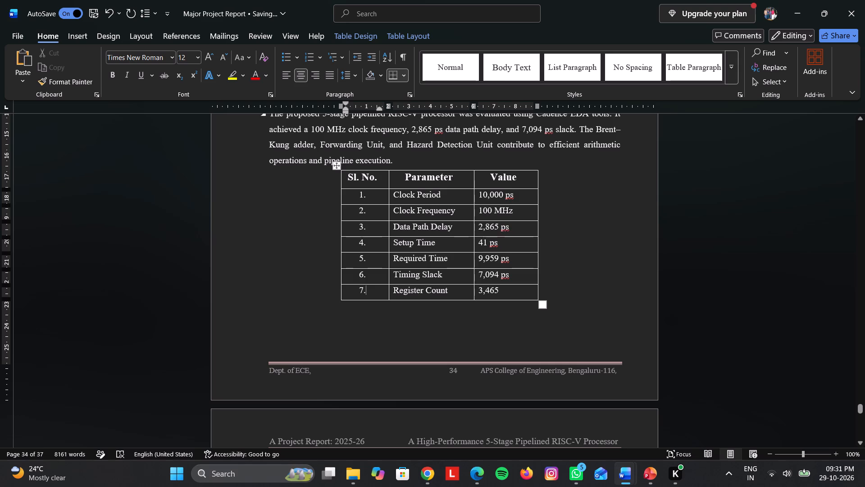
Copy the caption "Table 1.1: Parameters Of Proposed Model" from the MP confrence Paper document onto a new line above the report's parameter table.
left_click(424, 159)
key("Return")
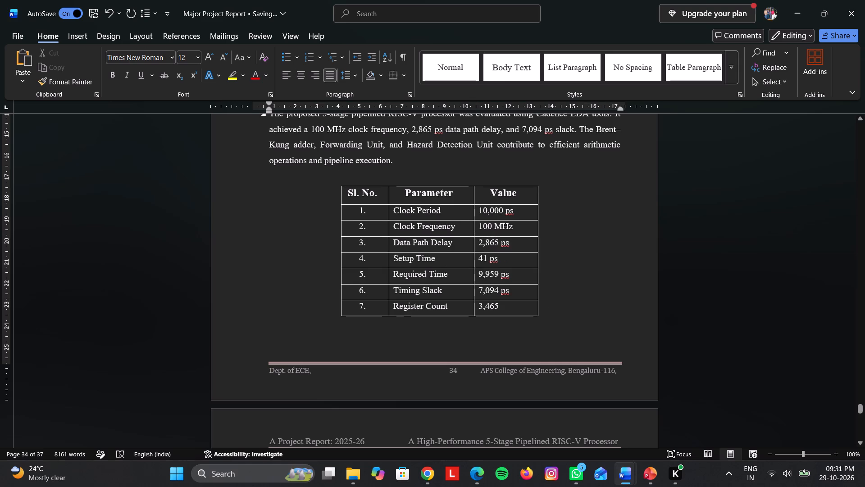
key("alt+Tab")
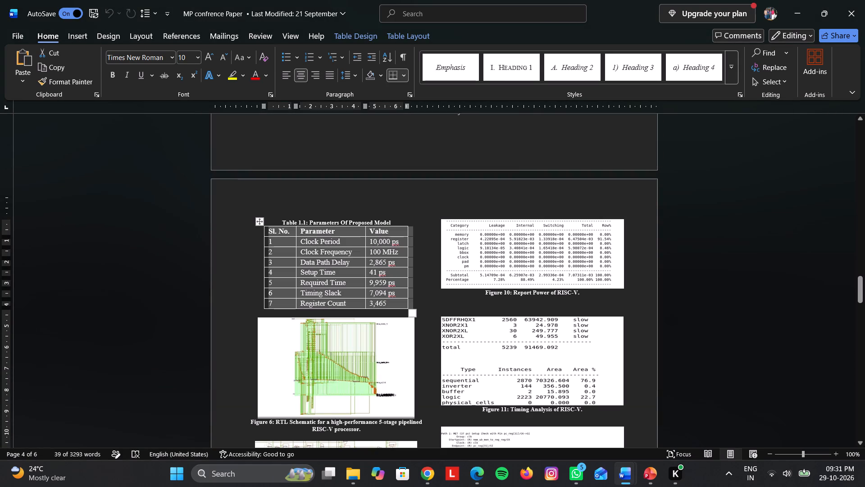
left_click(281, 219)
left_click_drag(292, 219, 387, 218)
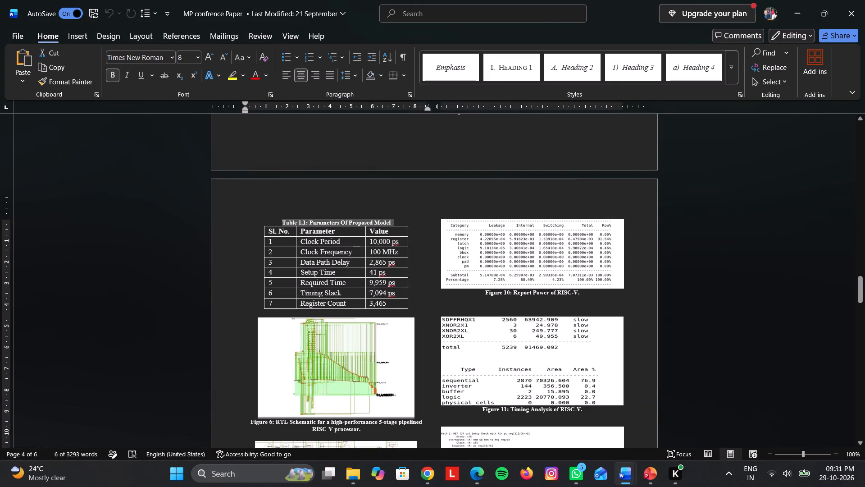
key("ctrl+c")
key("alt+Tab")
left_click(385, 182)
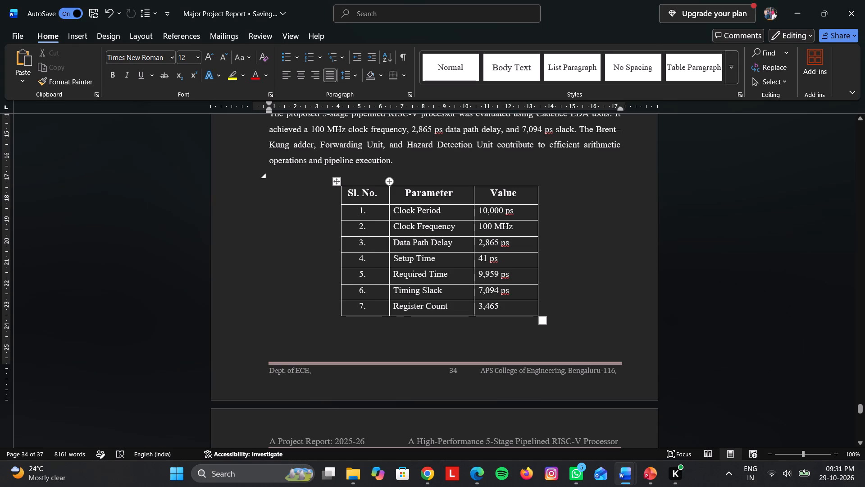
key("ctrl+v")
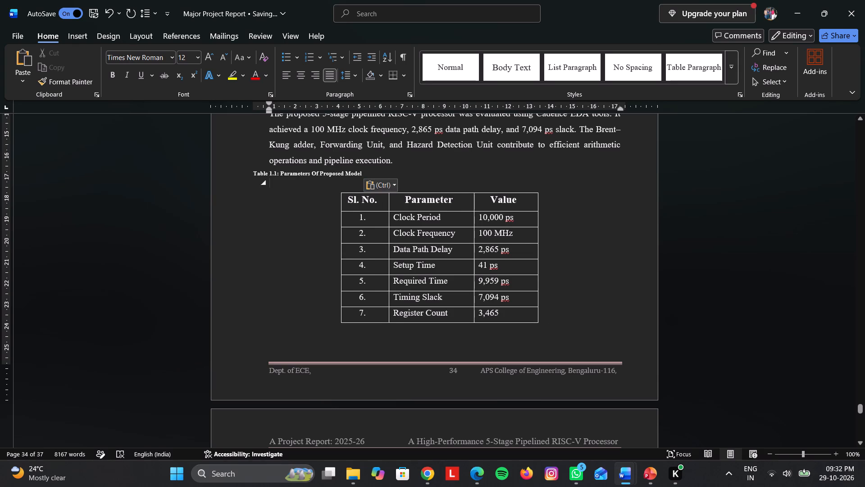
Remove the blank line between caption and table, insert one above the caption instead, and center the caption.
key("Delete")
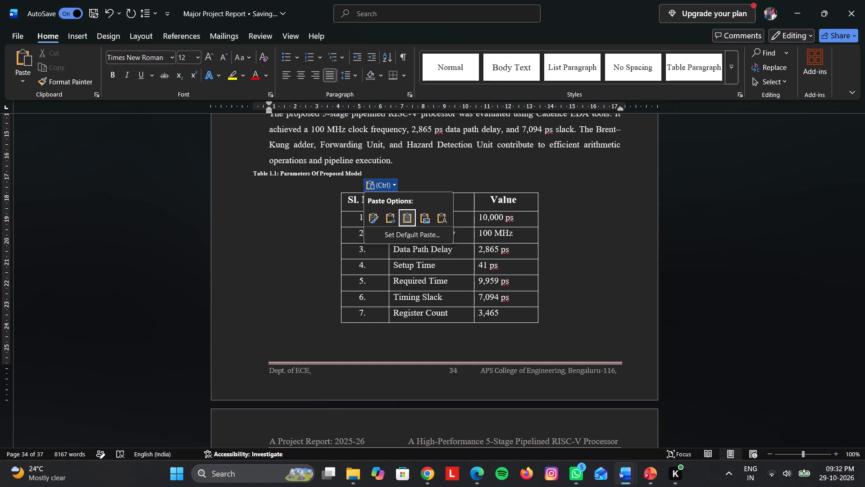
key("Delete")
left_click(675, 175)
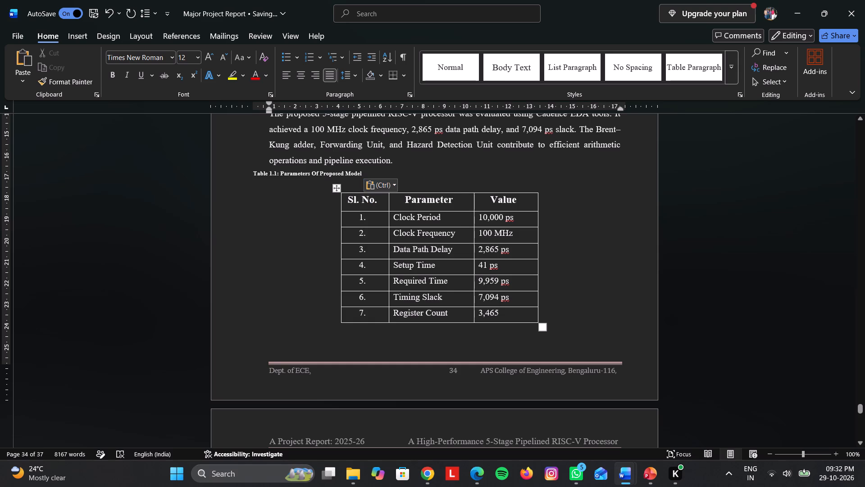
key("Delete")
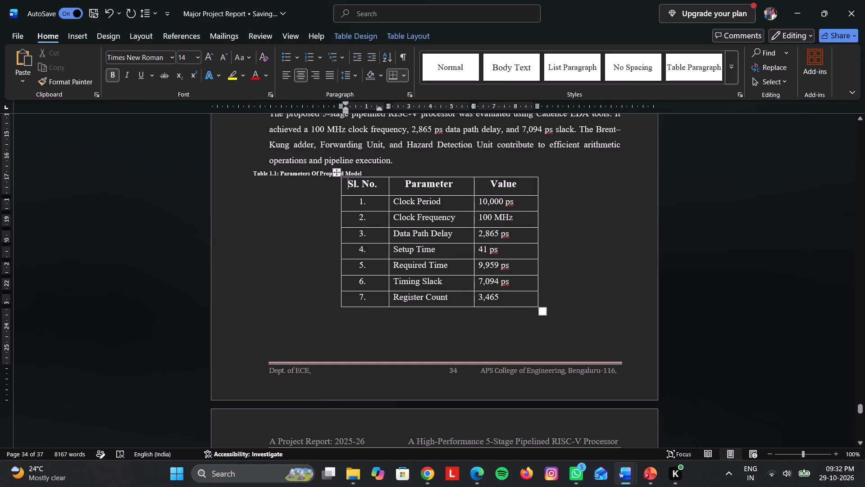
left_click(249, 174)
key("Return")
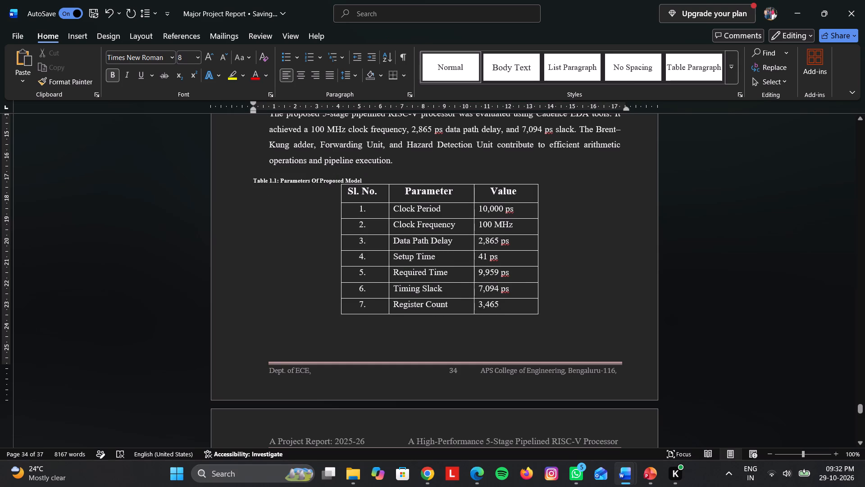
left_click(304, 75)
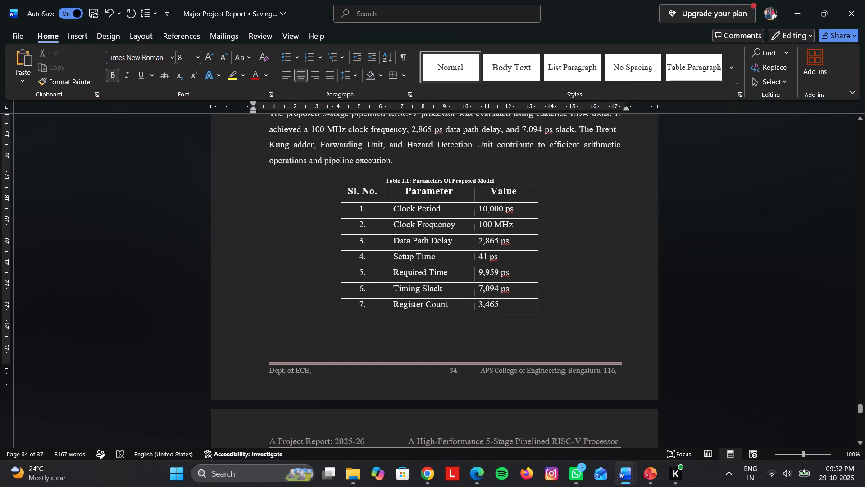
Enlarge the caption "Table 1.1: Parameters Of Proposed Model" above the parameter table to 10 pt.
left_click_drag(506, 178, 445, 179)
left_click_drag(435, 177, 380, 178)
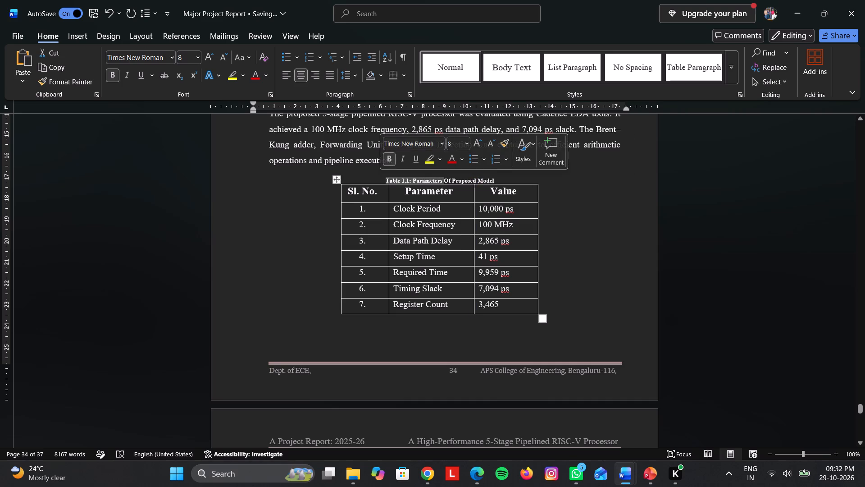
double_click(503, 179)
left_click_drag(491, 179, 399, 179)
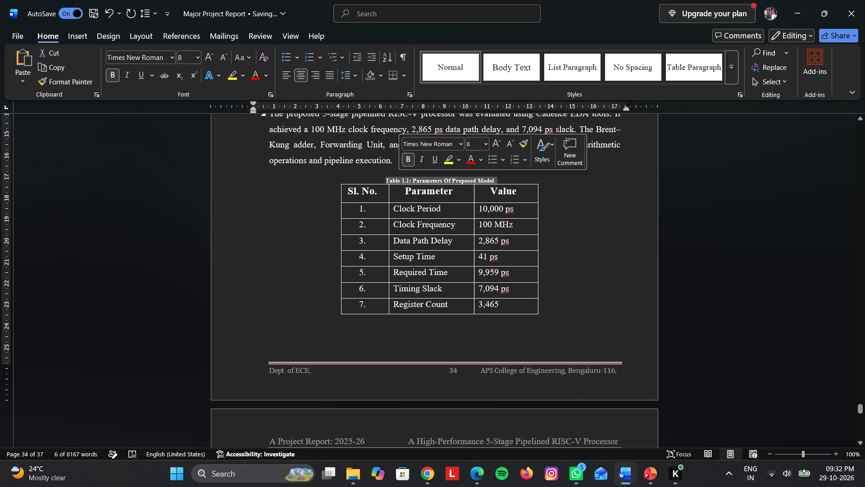
left_click(499, 144)
left_click(499, 144)
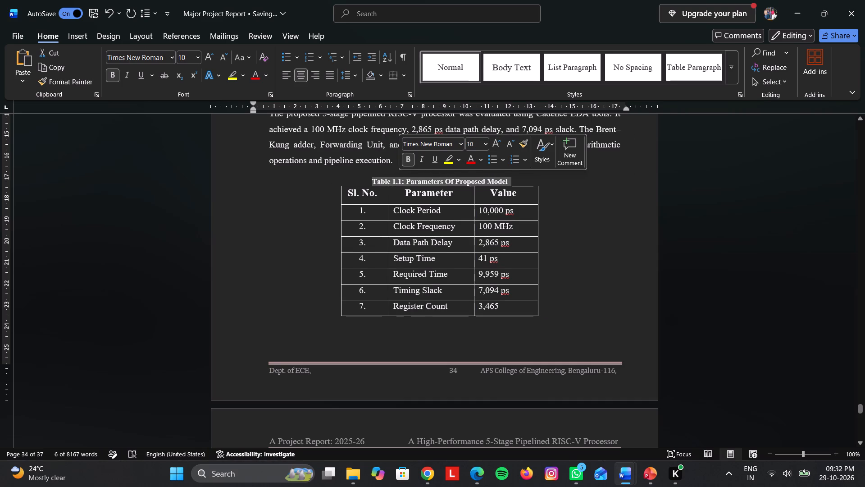
Insert a line break after the caption to separate it from the parameter table.
left_click(526, 178)
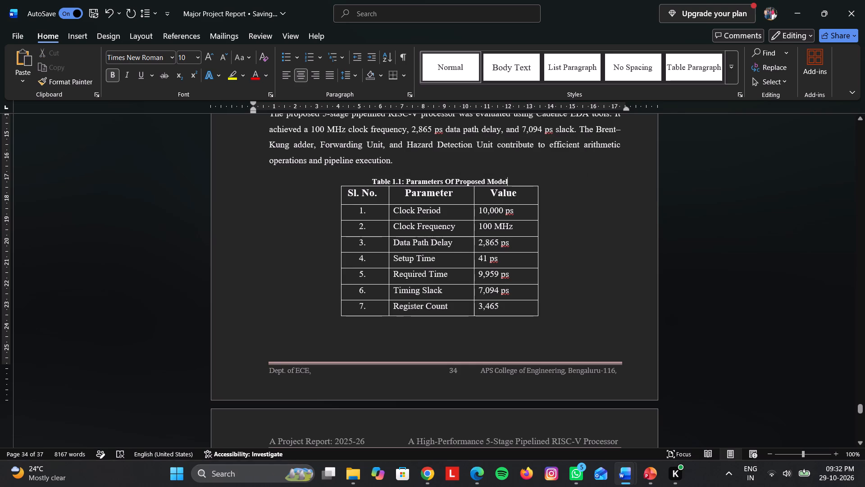
key("Return")
left_click(571, 182)
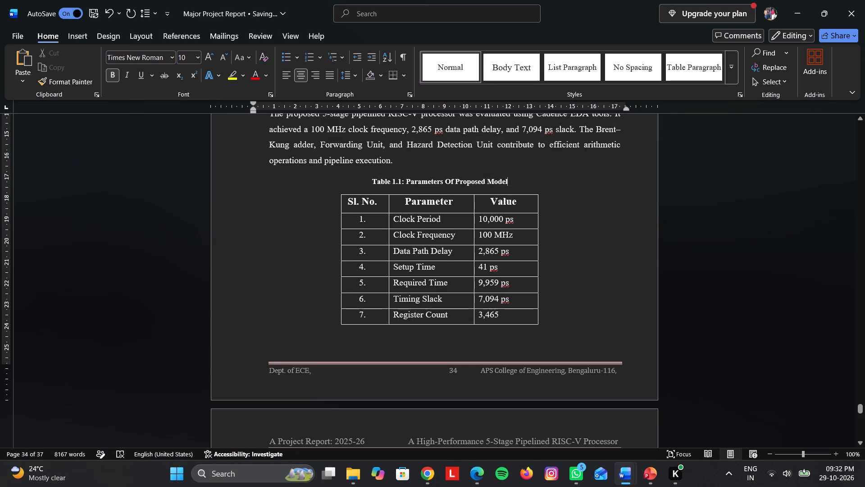
Renumber the parameter table's caption as Table 5.1.
left_click(394, 179)
key("BackSpace")
key("5")
Add a period at the end of the Table 5.1 caption.
scroll(542, 206, "up", 5)
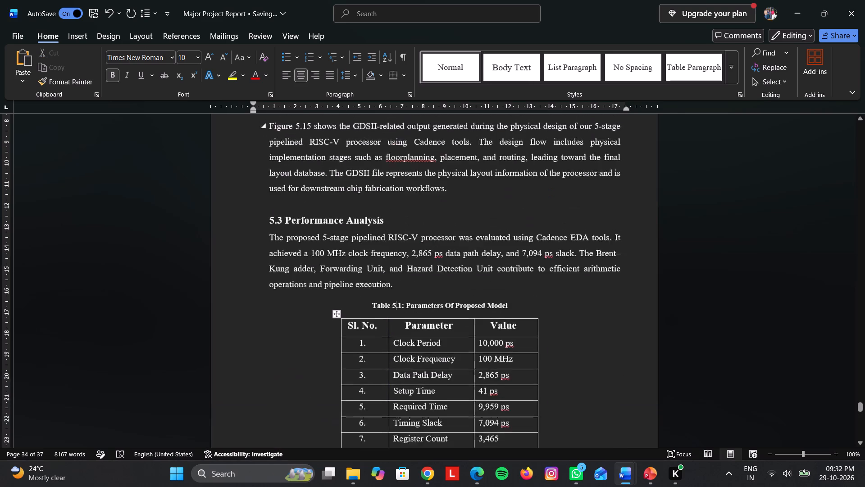
scroll(542, 206, "up", 6)
scroll(542, 206, "down", 10)
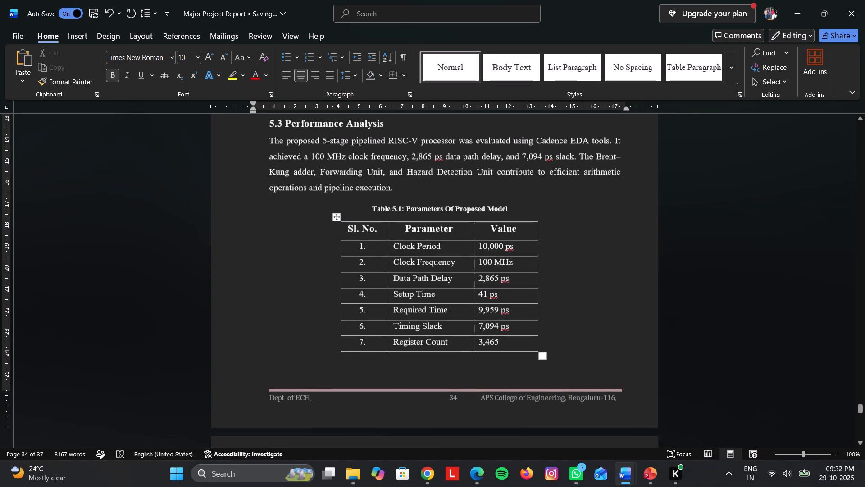
left_click(506, 210)
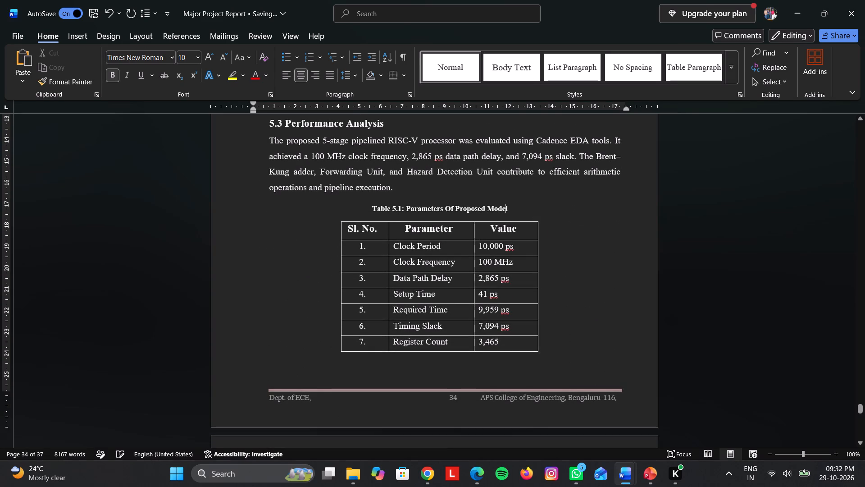
left_click(518, 207)
scroll(515, 218, "down", 1)
scroll(515, 218, "up", 5)
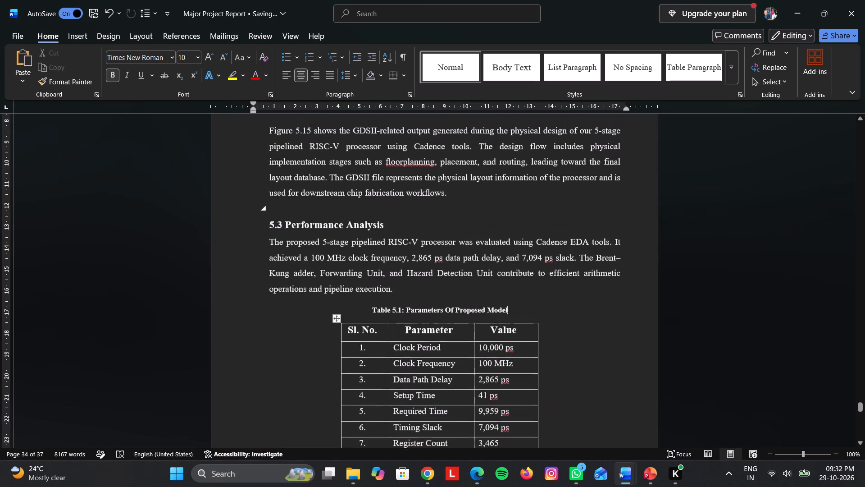
key("period")
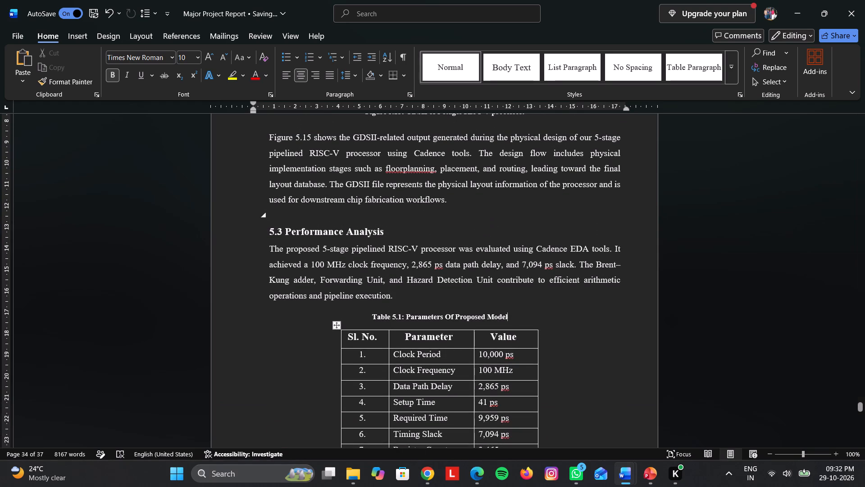
scroll(515, 218, "down", 6)
scroll(515, 218, "up", 2)
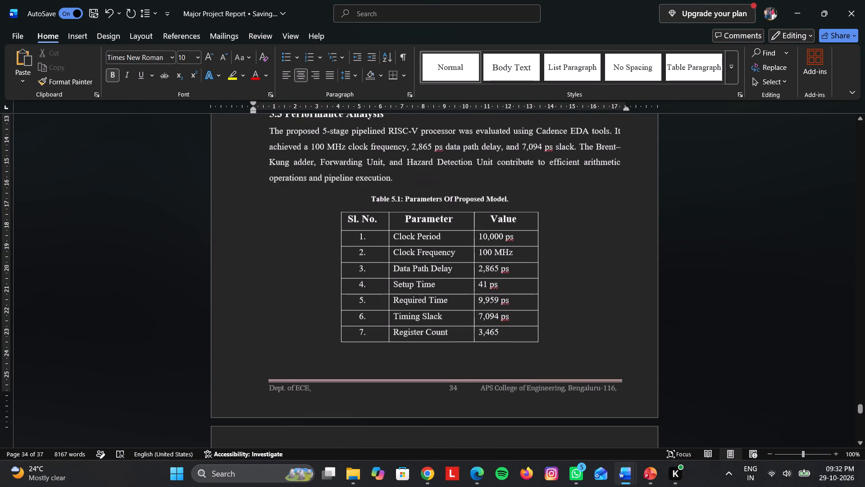
scroll(515, 218, "down", 4)
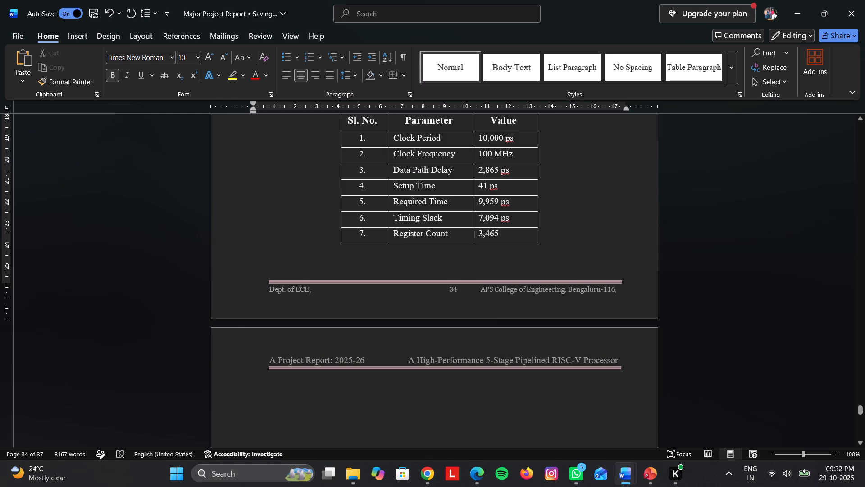
Switch to the conference paper document and examine the Table 1.1 parameter table and the figures and text around it.
key("alt+Tab")
scroll(416, 244, "down", 7)
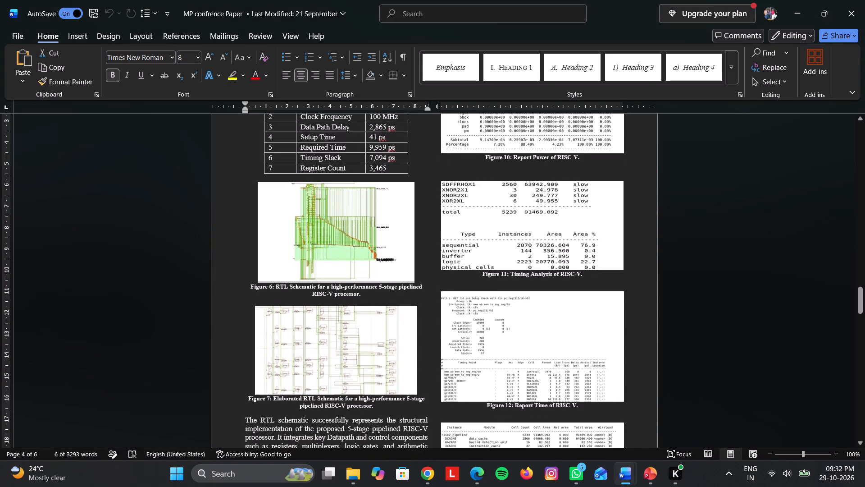
scroll(416, 244, "down", 3)
scroll(415, 239, "up", 7)
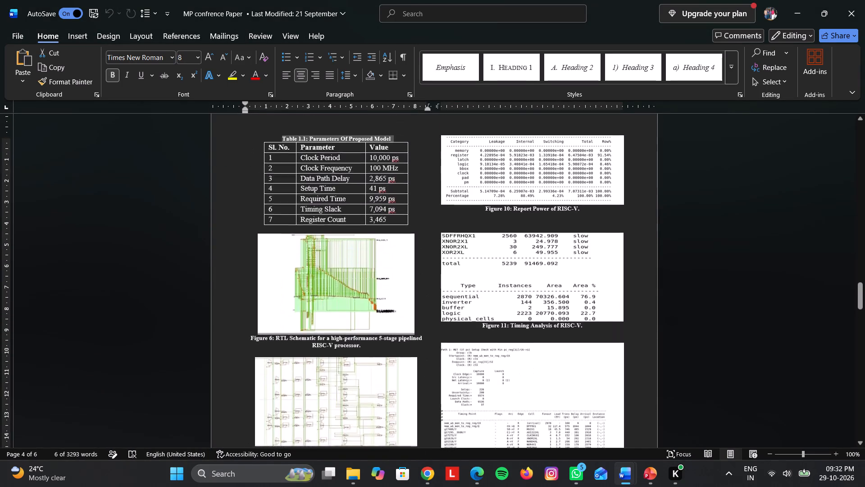
scroll(417, 233, "up", 9)
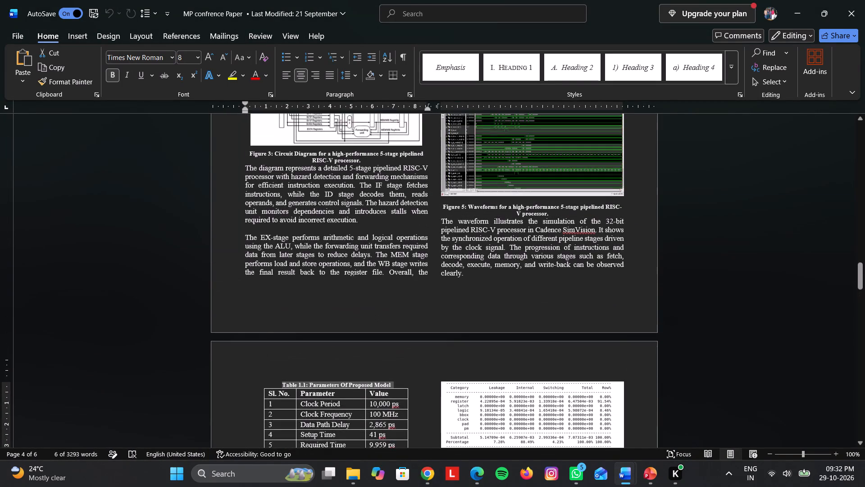
scroll(425, 225, "down", 7)
scroll(479, 239, "down", 3)
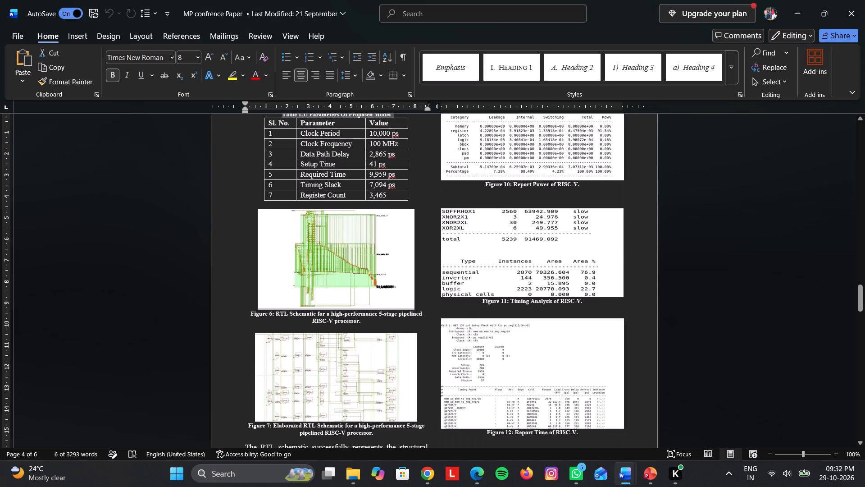
Copy the entire Table 1.1 parameter table from the conference paper, without its caption, and return to the Major Project Report.
scroll(484, 243, "up", 2)
left_click(304, 208)
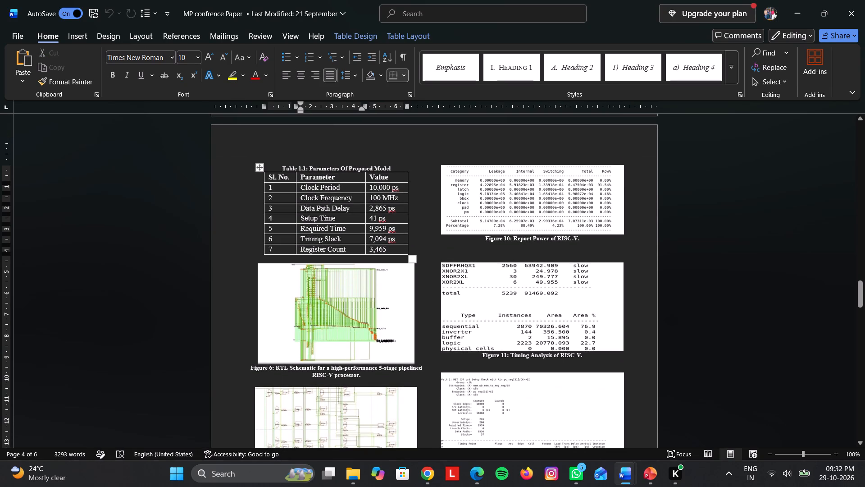
left_click(258, 166)
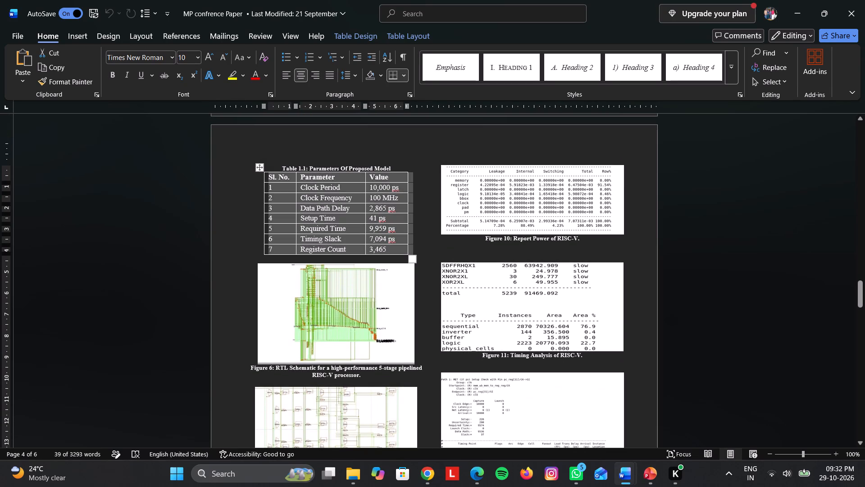
key("ctrl+c")
key("alt+Tab")
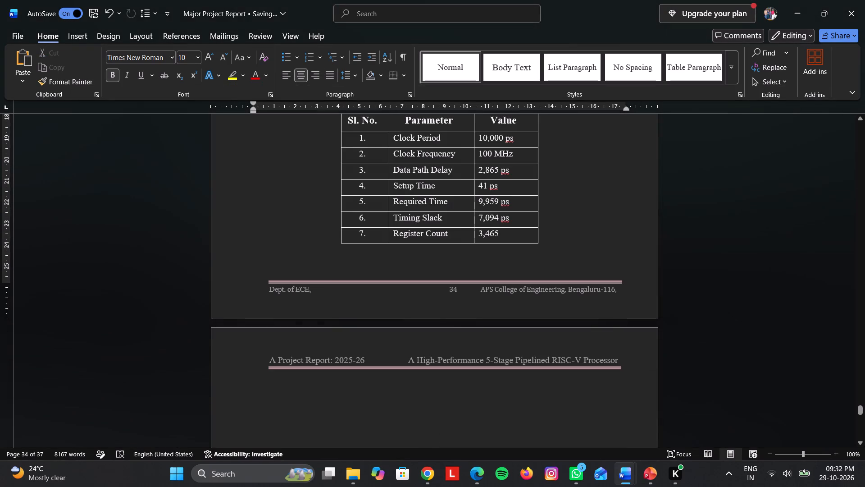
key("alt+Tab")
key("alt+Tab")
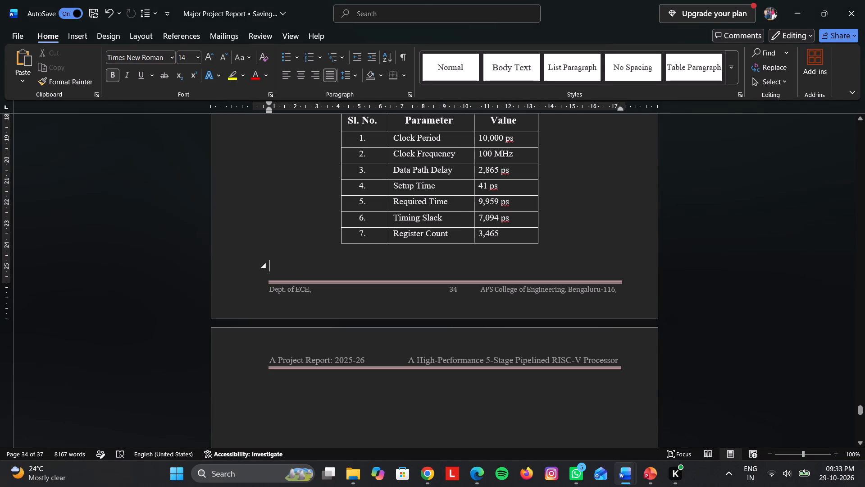
key("BackSpace")
key("BackSpace")
key("BackSpace")
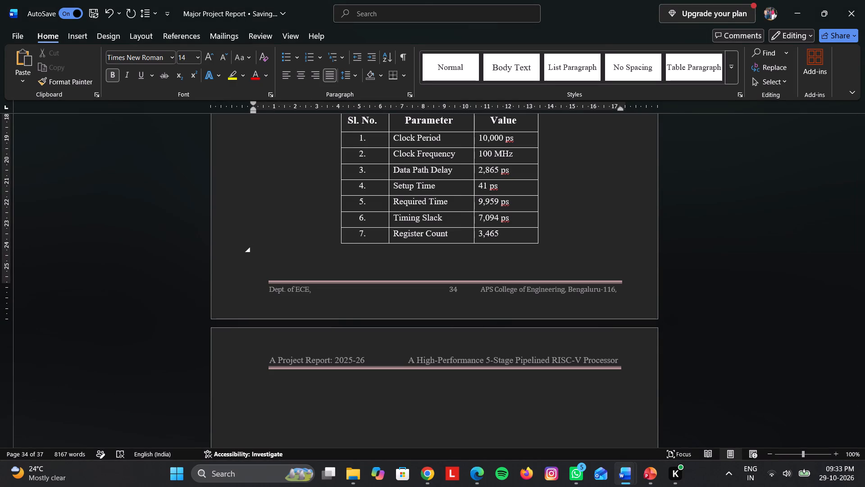
key("BackSpace")
key("BackSpace")
key("BackSpace")
key("BackSpace")
key("BackSpace")
key("BackSpace")
key("BackSpace")
key("ctrl+v")
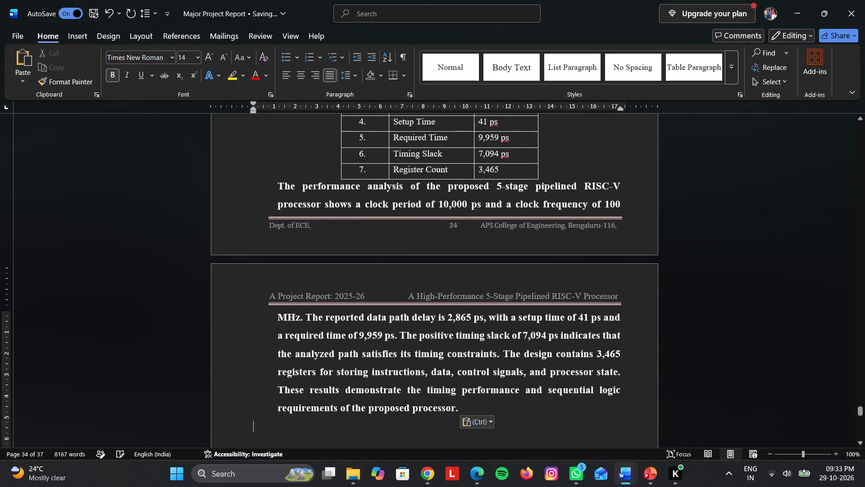
Remove the bold formatting from the whole pasted performance analysis paragraph and reduce its font size to 12 pt.
left_click_drag(464, 409, 324, 207)
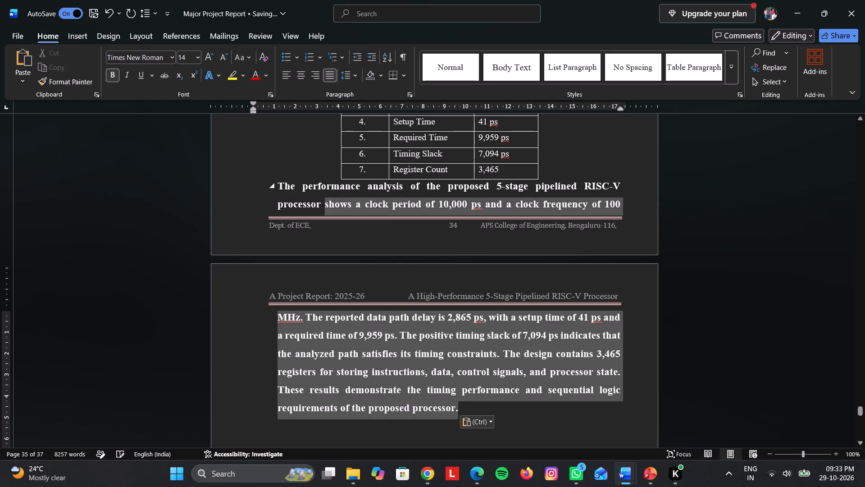
left_click_drag(324, 207, 295, 195)
left_click(295, 195)
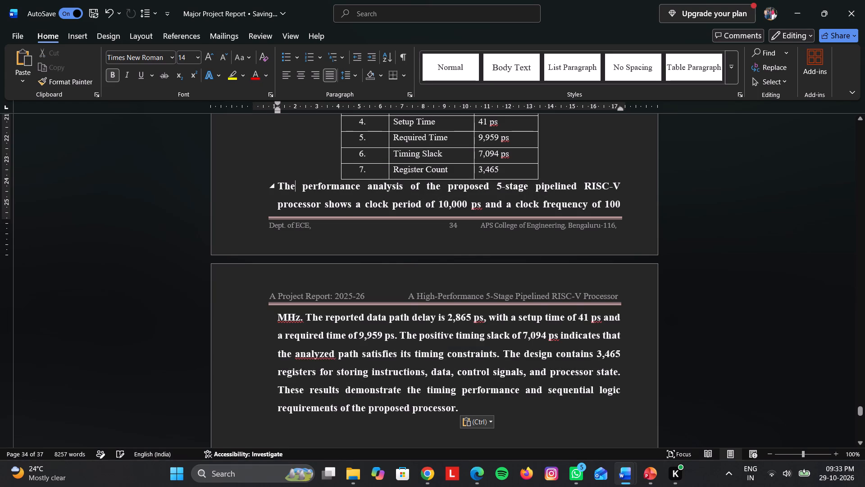
left_click_drag(279, 182, 449, 379)
left_click_drag(451, 382, 464, 405)
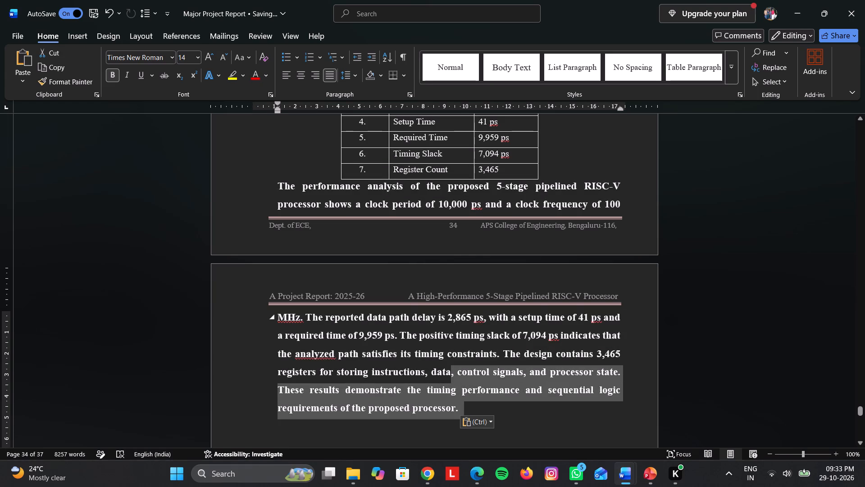
left_click_drag(464, 405, 464, 406)
left_click(461, 409)
left_click_drag(460, 410, 301, 195)
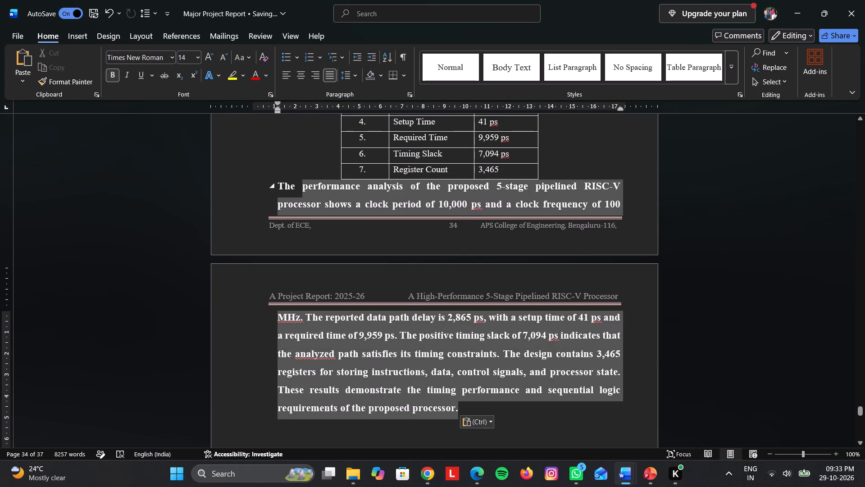
left_click_drag(301, 195, 292, 189)
left_click(304, 166)
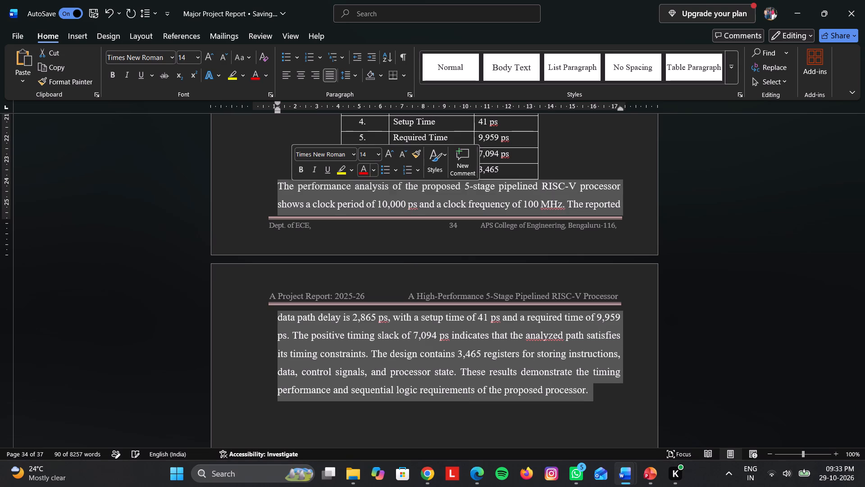
left_click(407, 154)
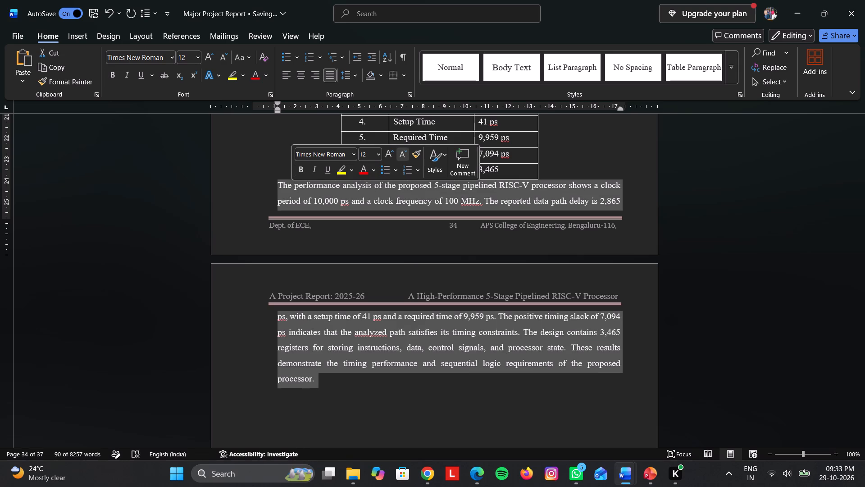
Reduce the pasted paragraph's left indent so it lines up with the section's other body text.
left_click_drag(277, 111, 269, 111)
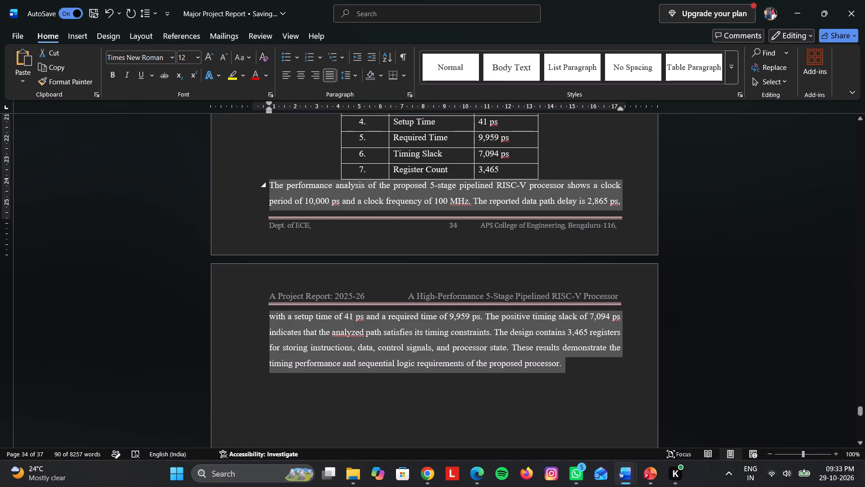
Review the layout of section 5.3, including the captioned table and the analysis paragraph continuing onto the following page.
scroll(450, 202, "up", 2)
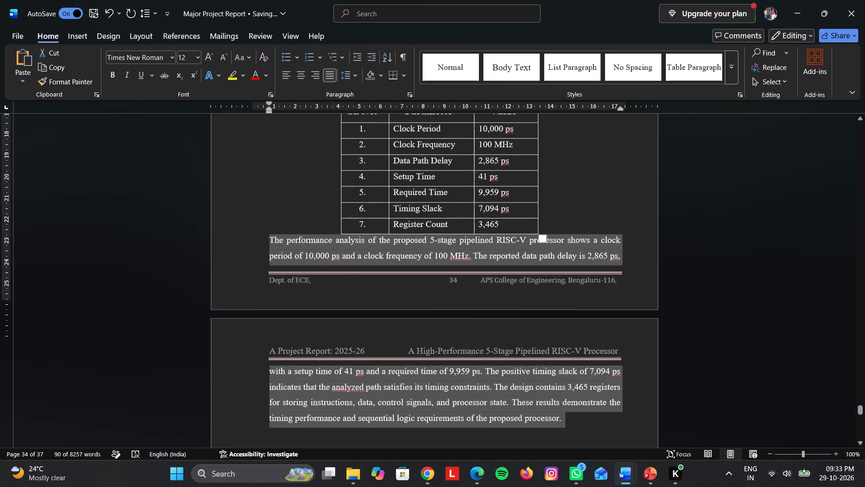
scroll(450, 202, "up", 7)
scroll(450, 202, "down", 2)
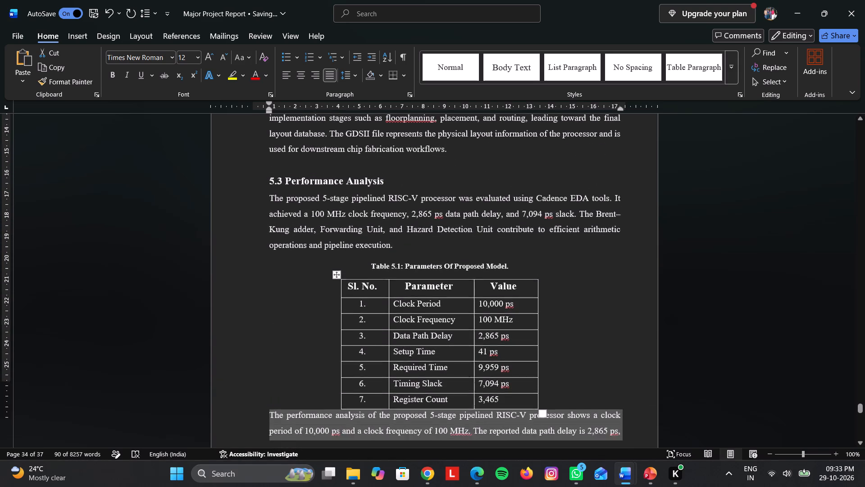
scroll(450, 202, "down", 7)
left_click(546, 153)
scroll(542, 223, "up", 2)
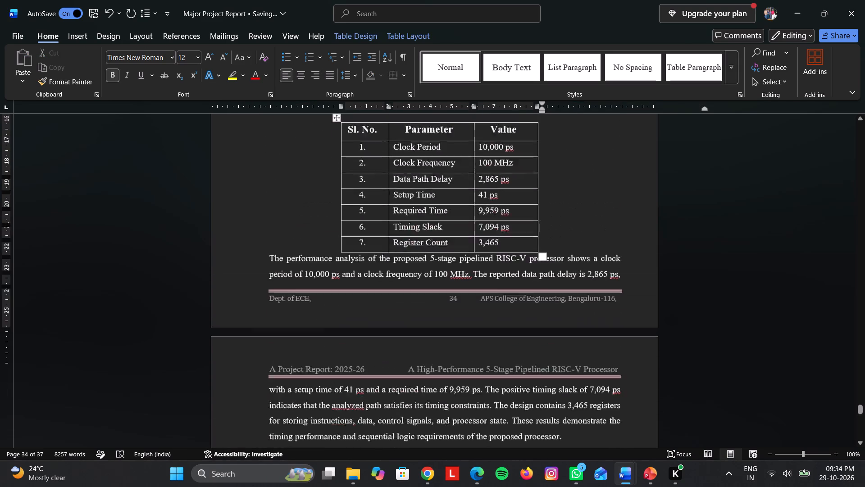
scroll(542, 223, "up", 3)
scroll(539, 231, "down", 6)
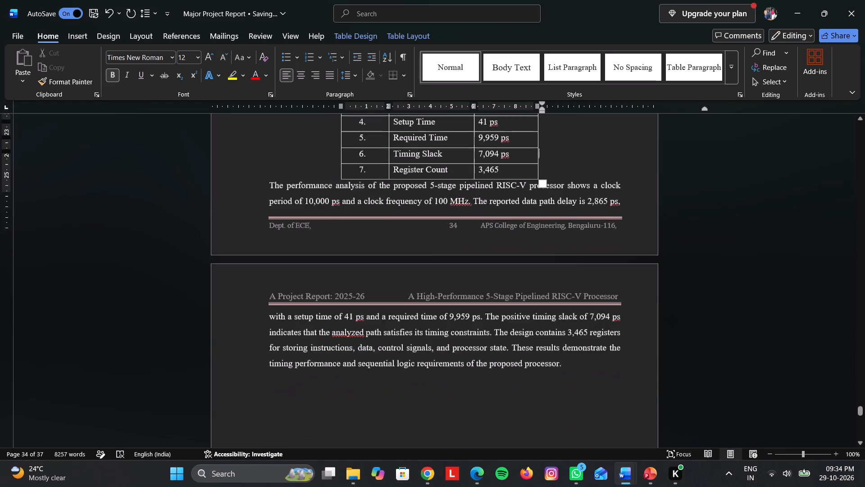
scroll(540, 233, "down", 3)
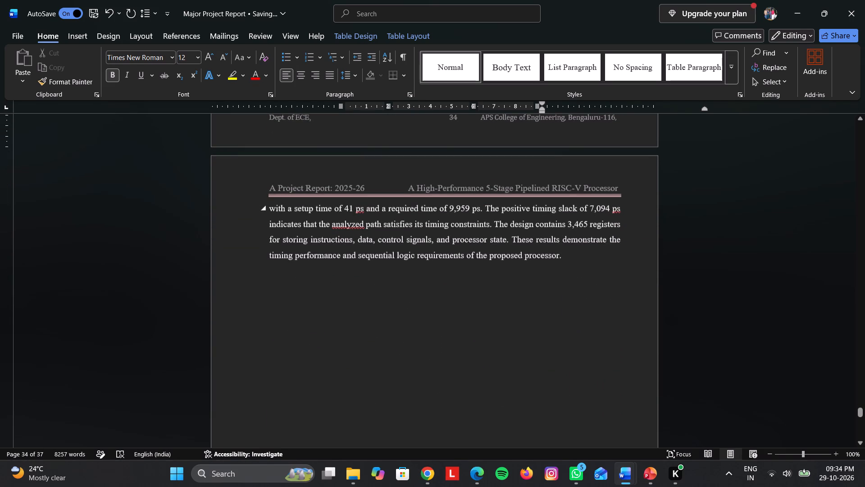
Start a new line after the end of the performance analysis paragraph.
left_click(562, 259)
key("Return")
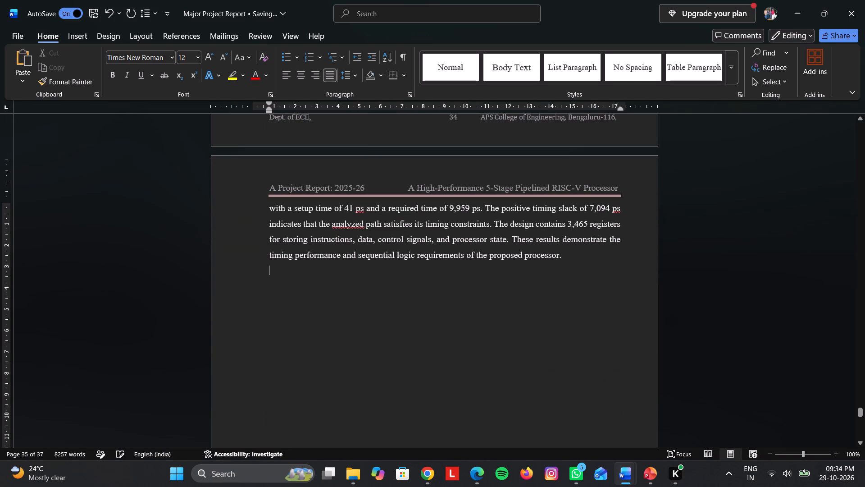
Switch to the MP confrence Paper document and copy the whole Table 1.3, Reports of Proposed RISC-V Processor.
key("alt+Tab")
key("alt+Tab")
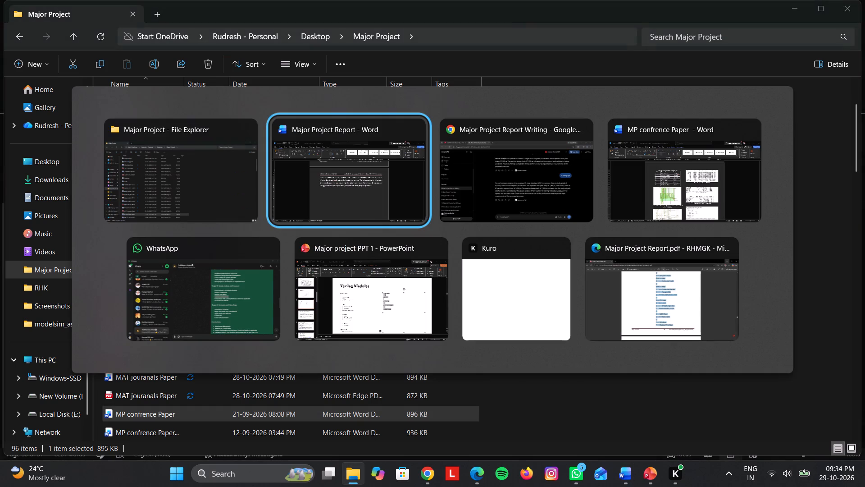
key("alt+Tab")
key("alt+Tab")
scroll(590, 254, "down", 9)
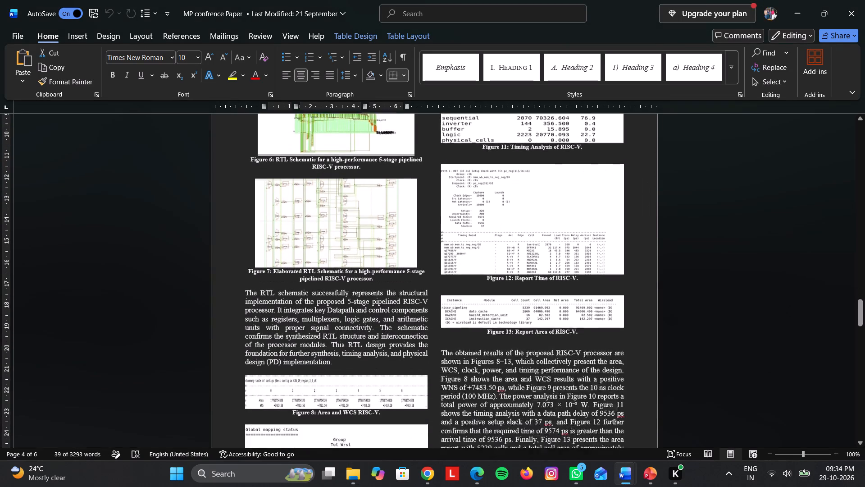
scroll(590, 254, "down", 4)
scroll(590, 254, "up", 4)
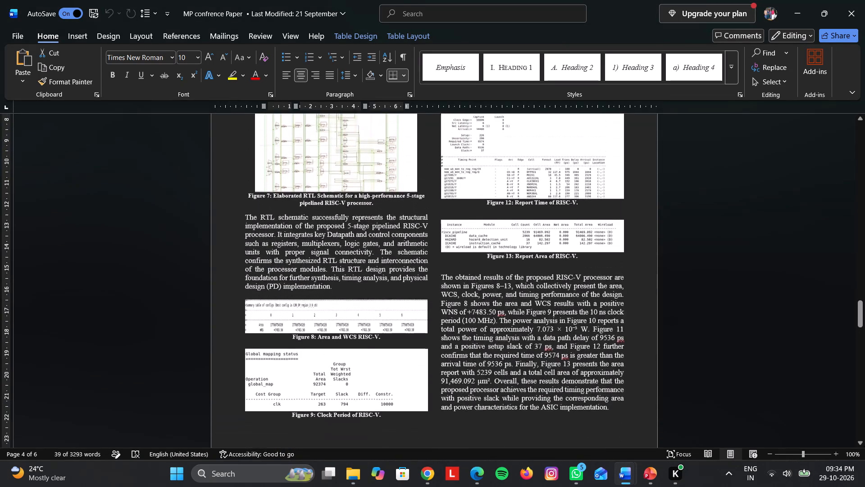
scroll(590, 254, "up", 8)
scroll(590, 255, "down", 17)
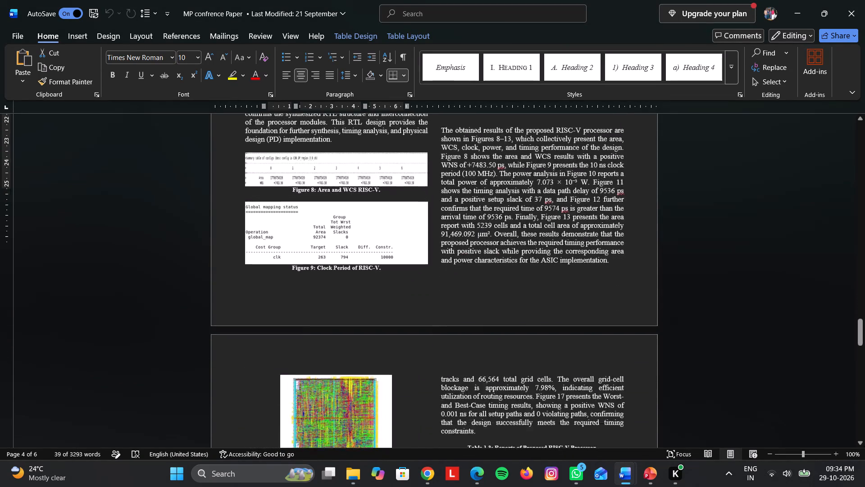
scroll(590, 255, "down", 5)
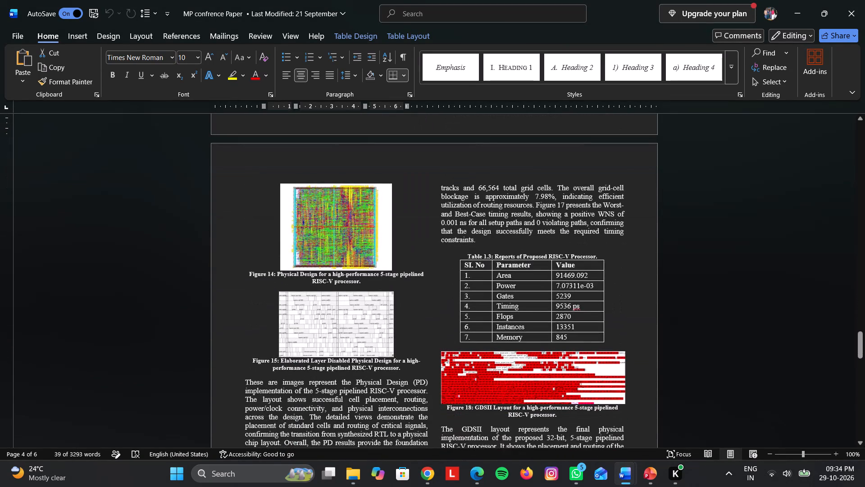
scroll(590, 255, "down", 1)
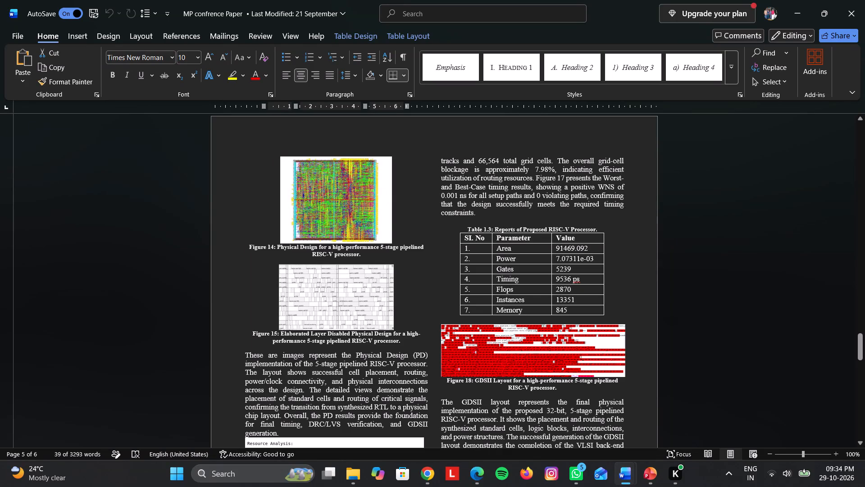
left_click(459, 233)
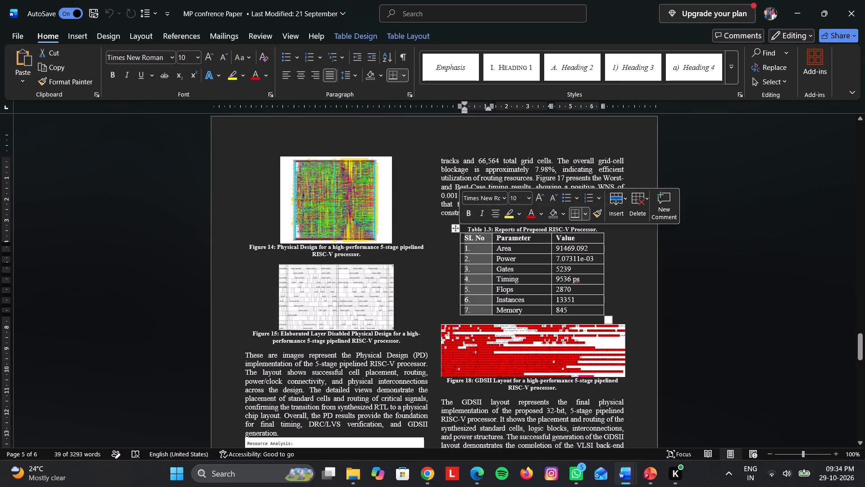
left_click(455, 228)
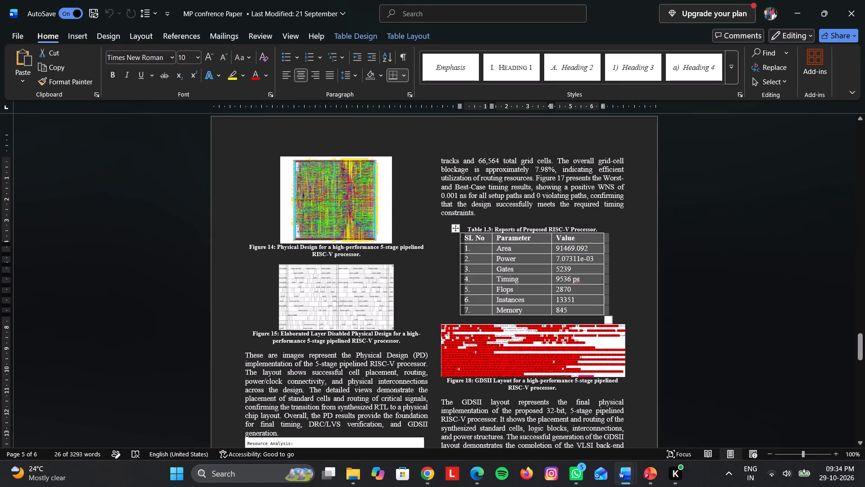
key("ctrl+c")
Back in Major Project Report, insert a three-column, six-row table below the performance analysis paragraph and extend it to eight rows.
key("alt+Tab")
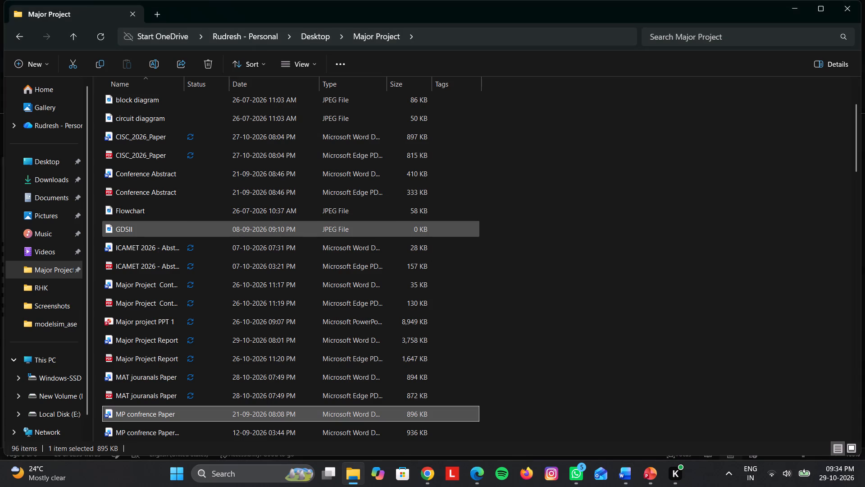
key("alt+Tab")
key("alt+Tab")
scroll(447, 231, "up", 4)
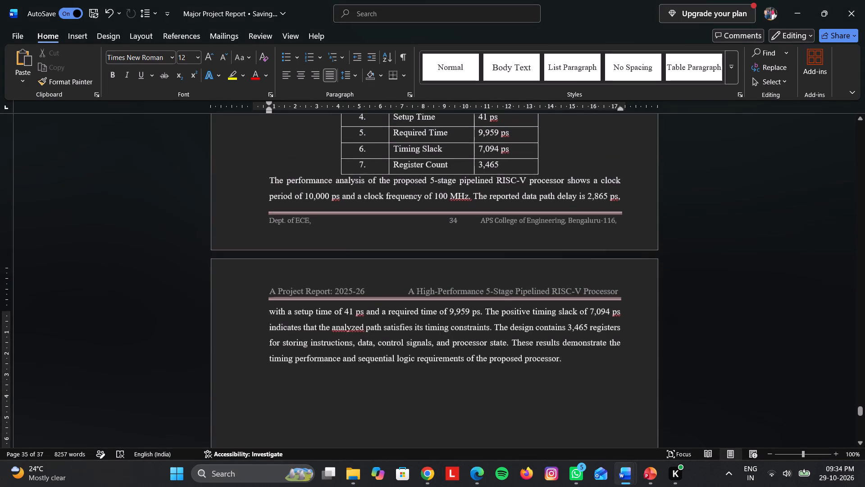
scroll(448, 231, "up", 4)
left_click(73, 38)
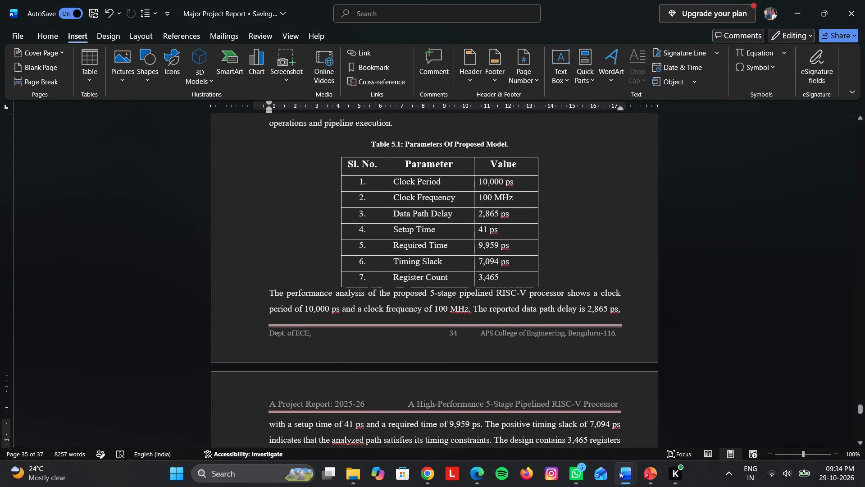
left_click(99, 81)
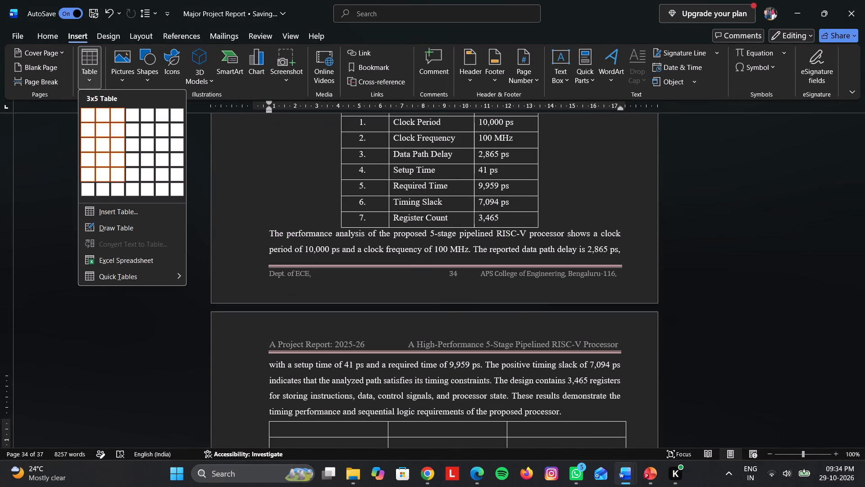
left_click(121, 186)
scroll(314, 243, "down", 6)
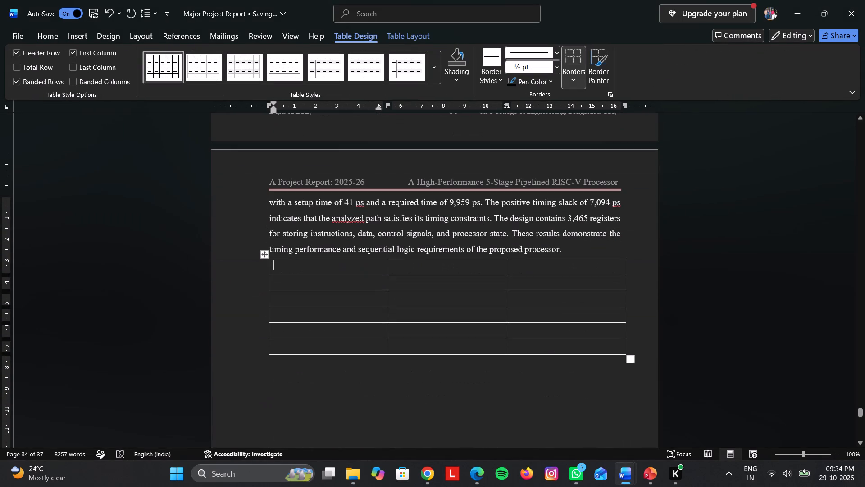
left_click(265, 338)
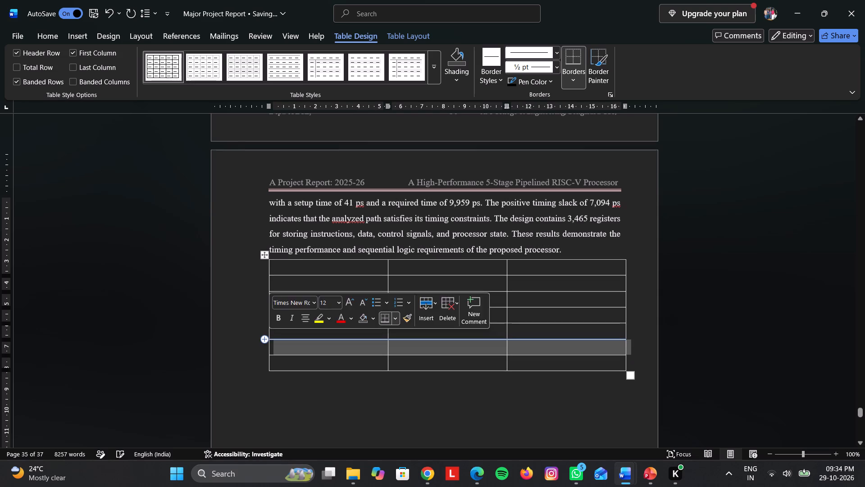
left_click(265, 337)
Fill all cells of the new empty table with the copied Table 1.3 contents.
left_click(289, 266)
left_click_drag(289, 266, 369, 301)
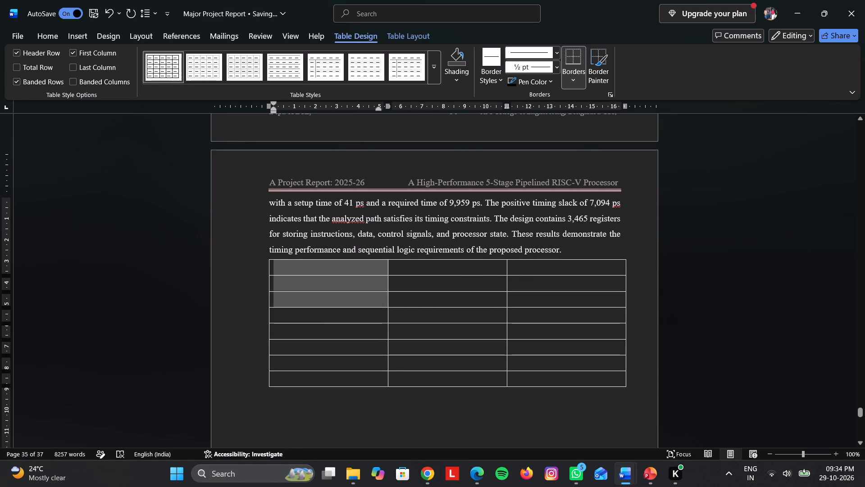
left_click_drag(369, 301, 525, 374)
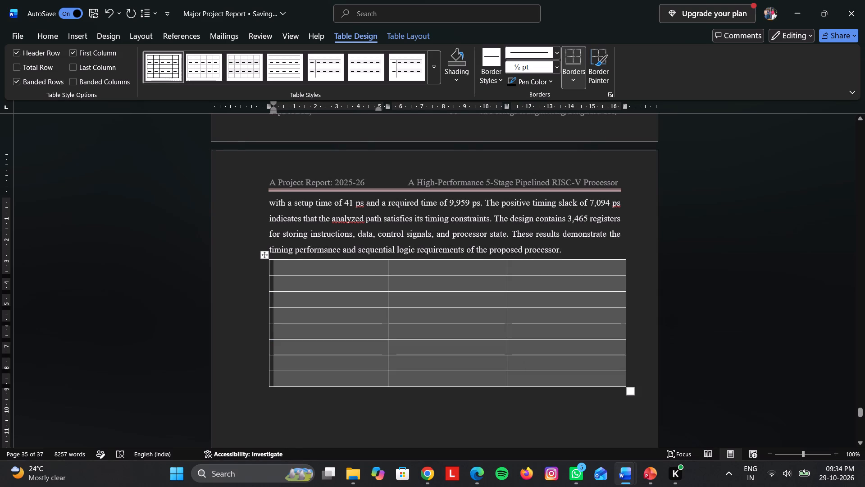
key("ctrl+v")
scroll(519, 360, "down", 3)
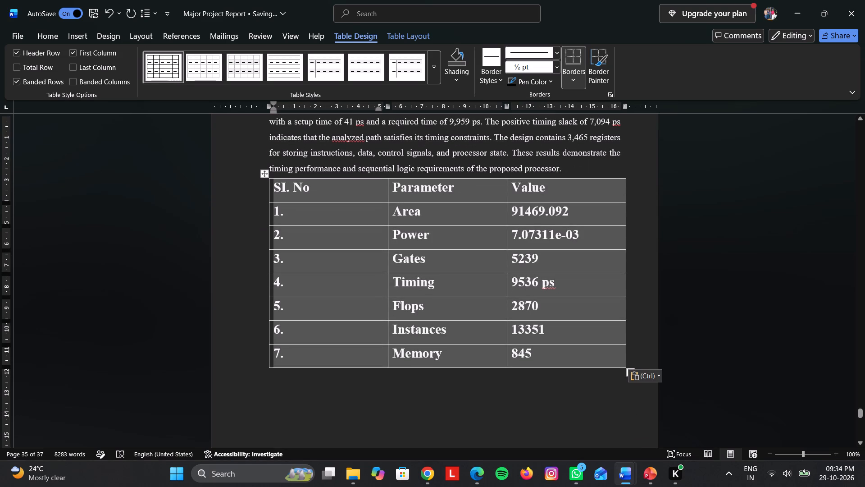
Remove the bold formatting from all the pasted table's text and reduce its font size to 12 pt.
left_click(543, 357)
left_click_drag(542, 356, 327, 196)
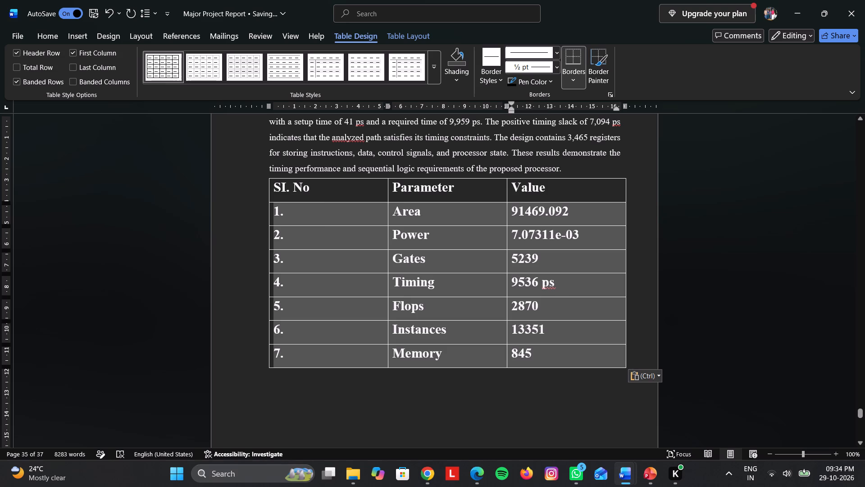
left_click_drag(327, 196, 323, 192)
left_click(335, 227)
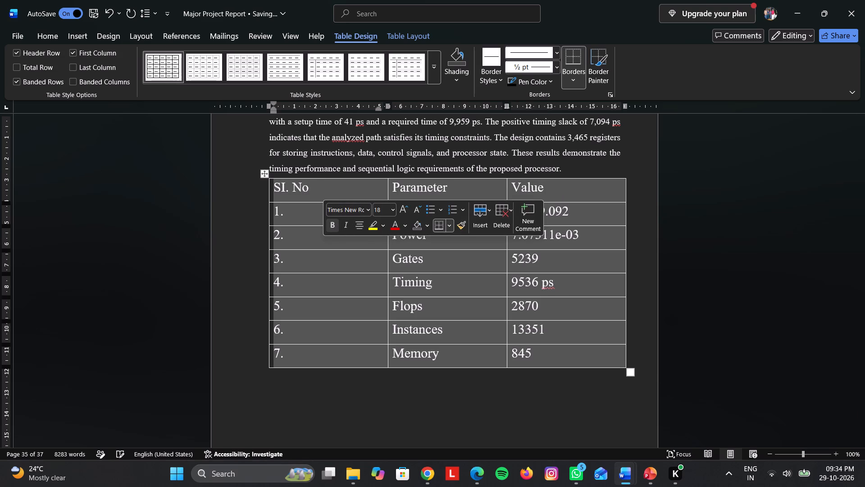
triple_click(415, 213)
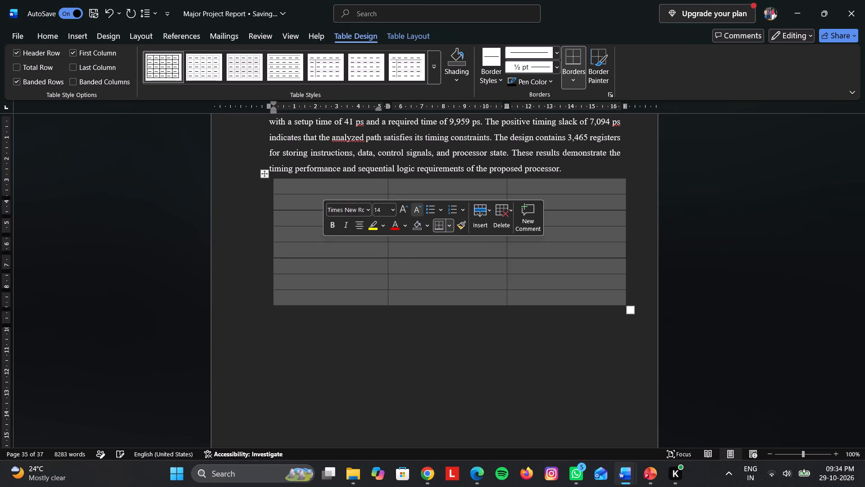
left_click(404, 266)
Make the new table's header row bold and increase its font size to 14 pt.
left_click_drag(543, 187, 532, 185)
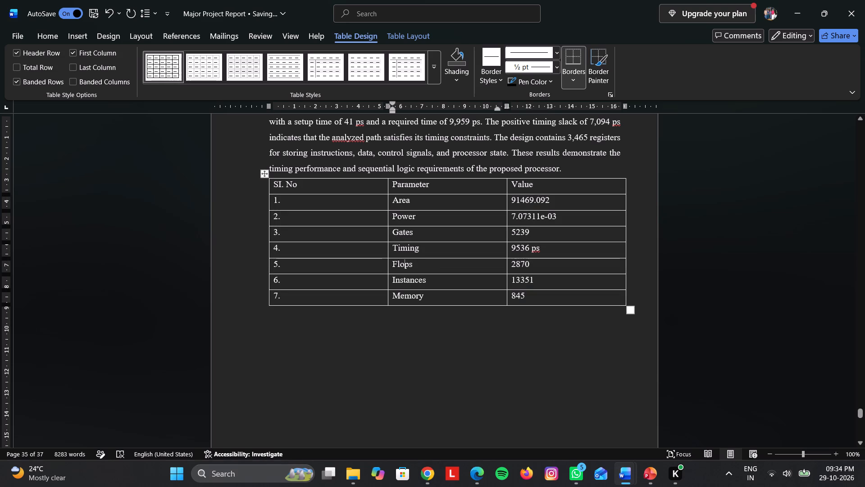
left_click_drag(532, 185, 371, 178)
left_click(380, 159)
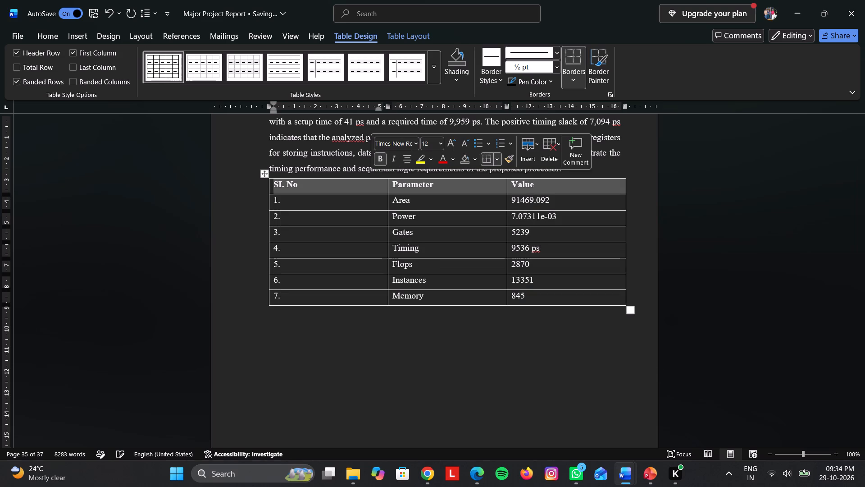
left_click(449, 145)
left_click(453, 198)
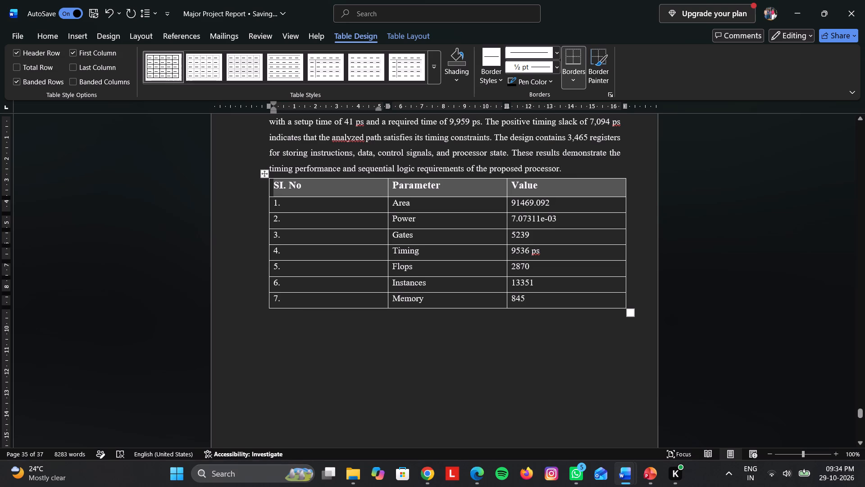
Narrow the SI. No, Parameter and Value columns of the new table to fit their contents, keeping 7.07311e-03 on one line.
left_click(388, 207)
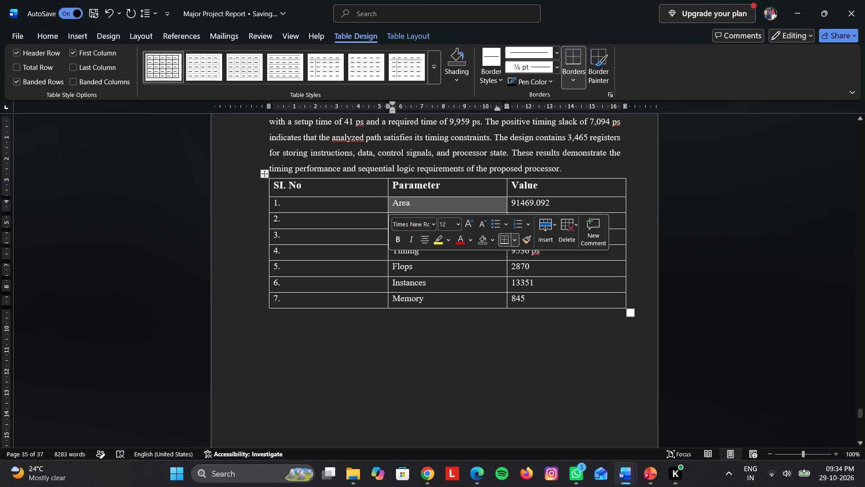
left_click(391, 262)
left_click(366, 340)
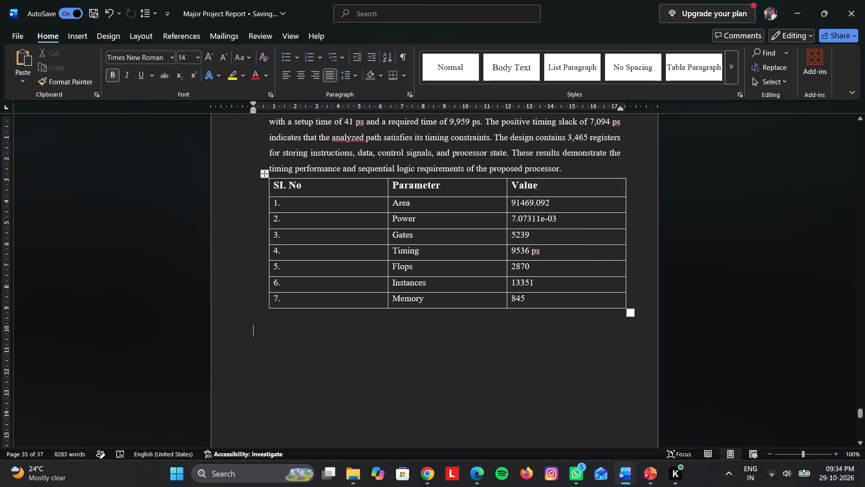
left_click_drag(387, 207, 313, 198)
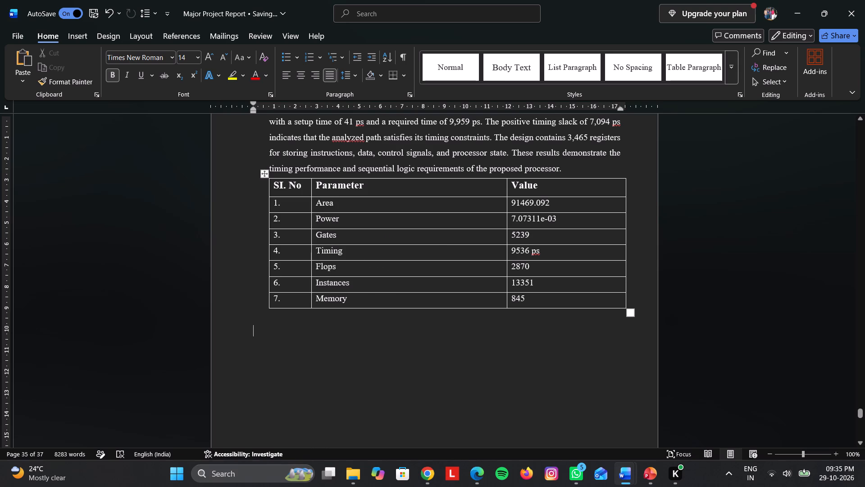
left_click_drag(506, 206, 372, 211)
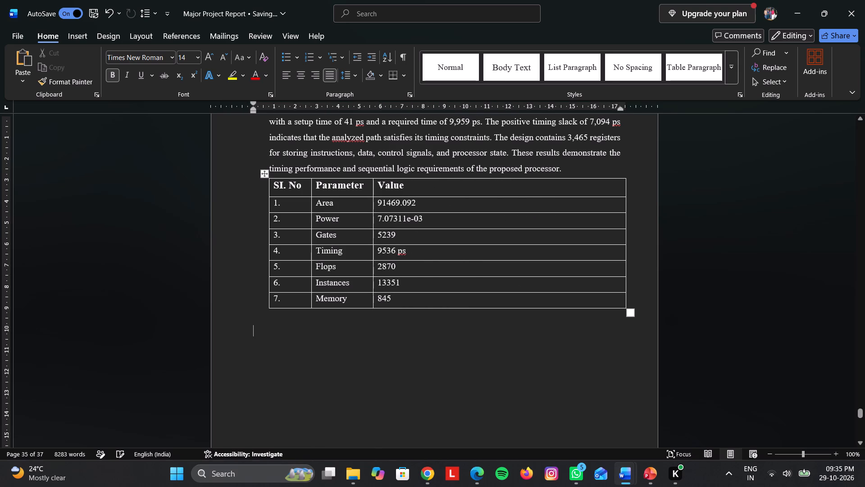
left_click_drag(626, 219, 469, 221)
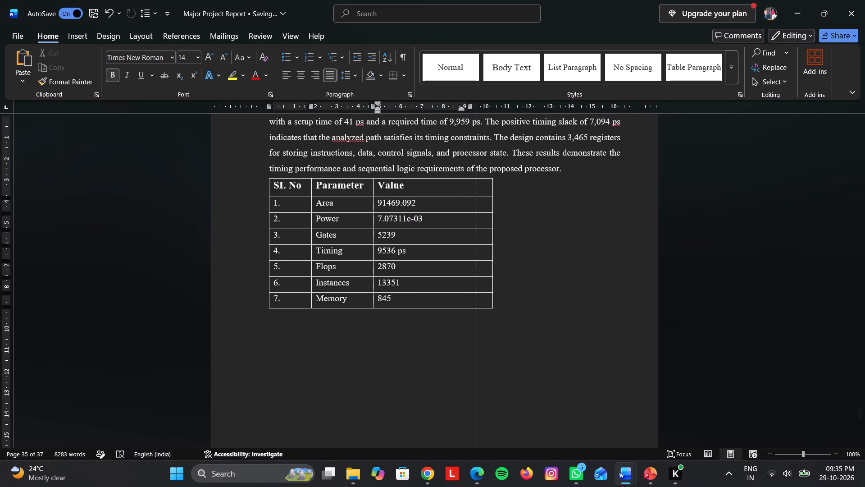
left_click_drag(469, 221, 428, 216)
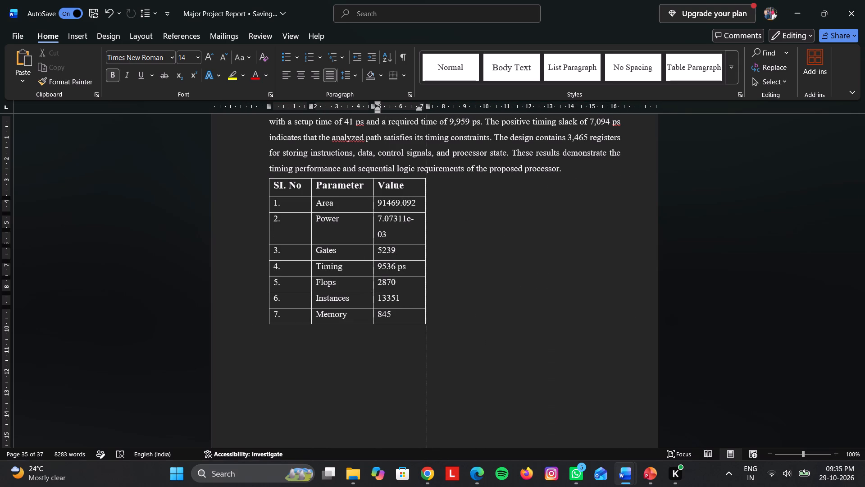
left_click_drag(428, 216, 435, 217)
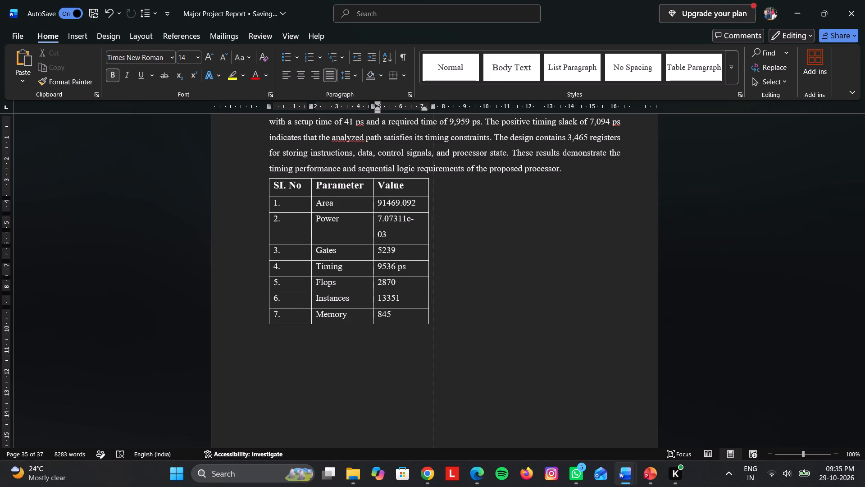
left_click_drag(435, 217, 437, 221)
left_click(436, 223)
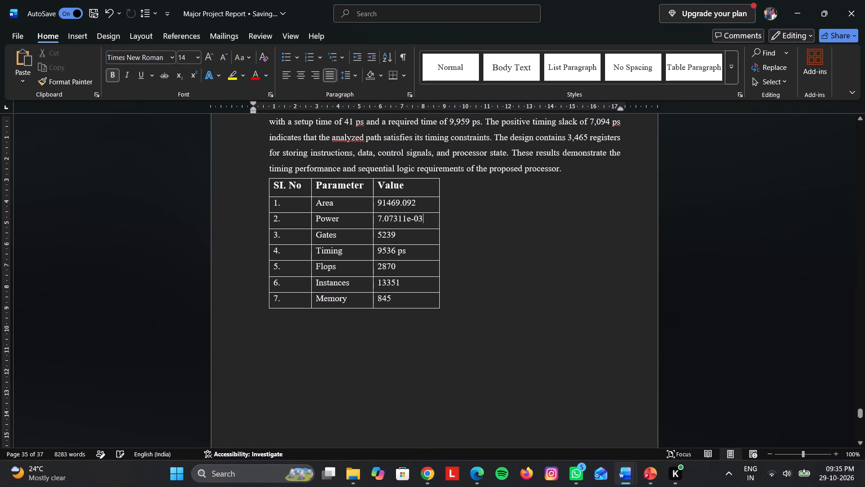
left_click(467, 227)
triple_click(439, 217)
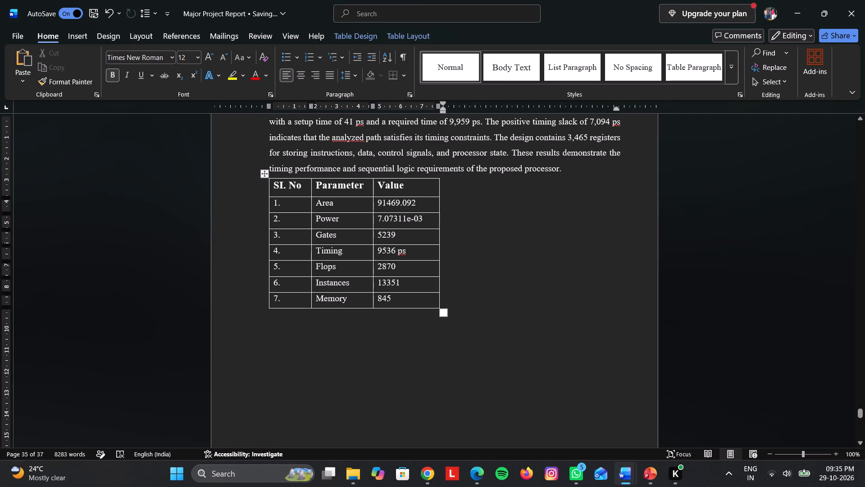
left_click(439, 216)
left_click(487, 214)
left_click(435, 219)
left_click(493, 231)
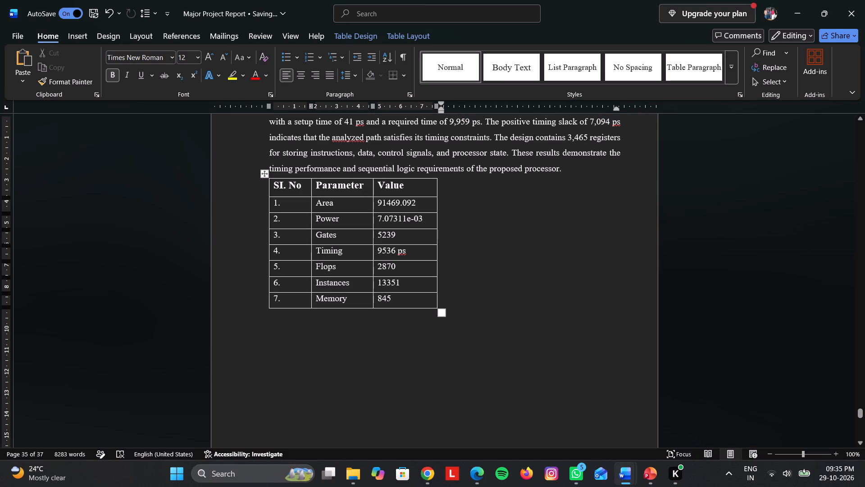
Insert an empty line between the performance analysis paragraph and the new table.
left_click(575, 165)
key("Return")
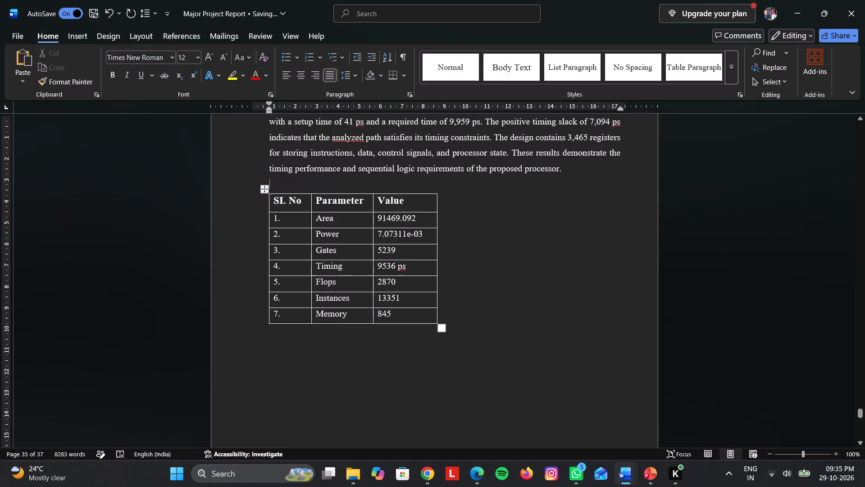
Center the new Area, Power and Gates results table horizontally on the page.
left_click(275, 201)
left_click(266, 193)
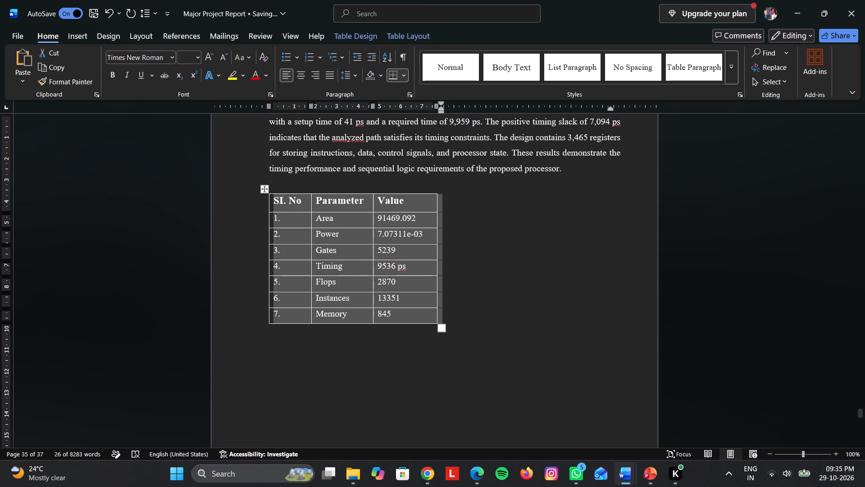
left_click(300, 80)
Copy the caption "Table 1.3: Reports of Proposed RISC-V Processor." from the MP confrence Paper document and paste it directly above the report's new table.
left_click(405, 183)
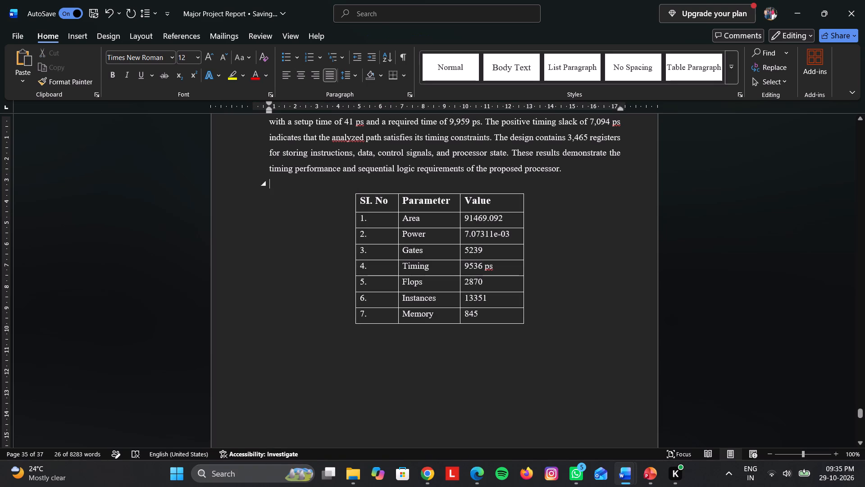
key("alt+Tab")
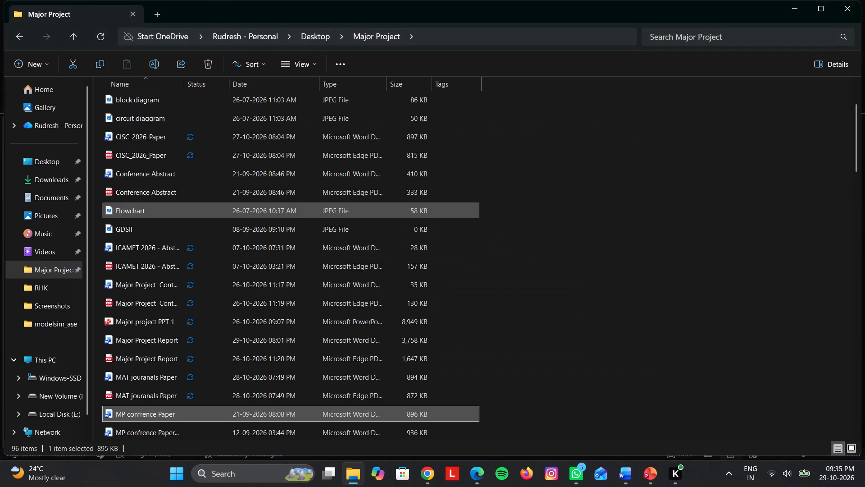
key("alt+Tab")
key("alt+Tab")
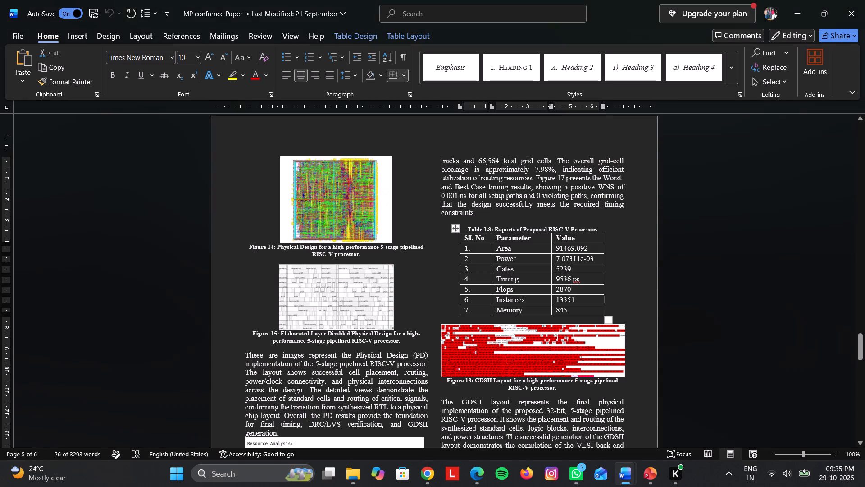
left_click(600, 226)
left_click_drag(600, 228, 465, 227)
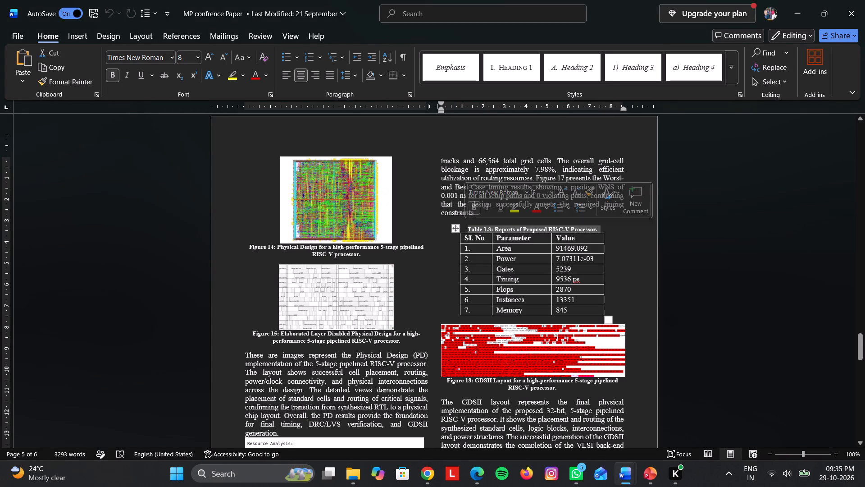
key("ctrl+c")
key("alt+Tab")
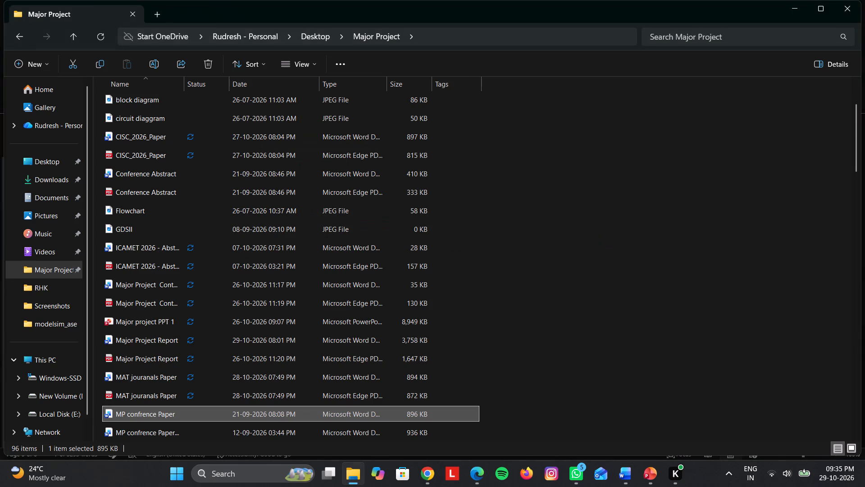
key("alt+Tab")
key("alt+Tab")
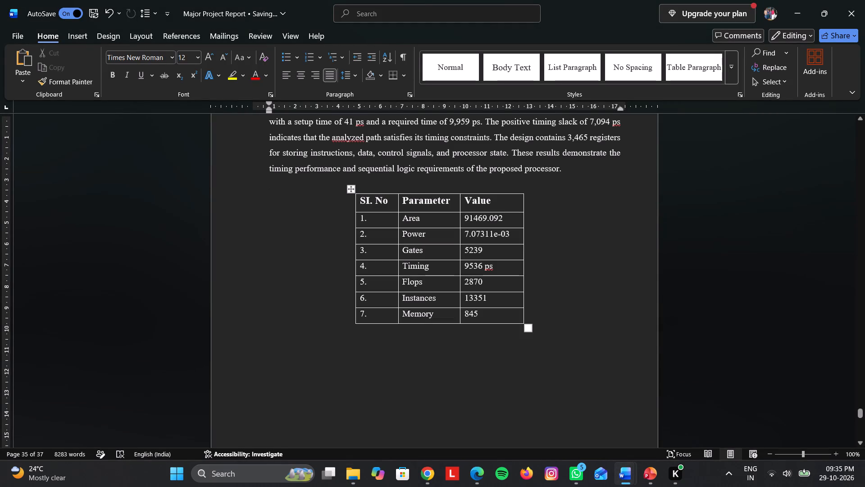
key("ctrl+v")
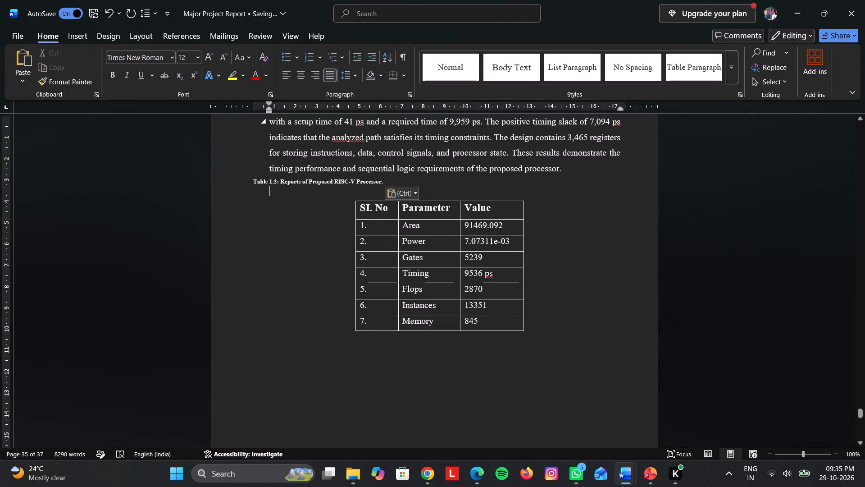
key("Delete")
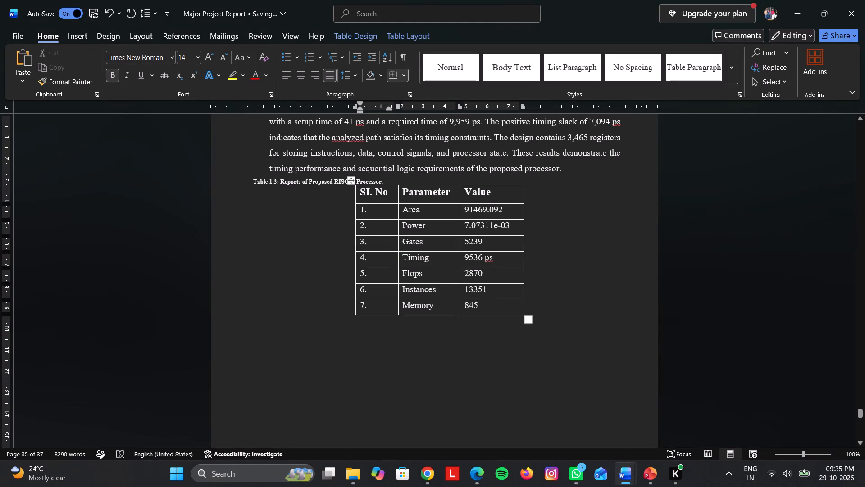
Center the pasted caption and insert one empty line above it and one below it.
left_click(252, 181)
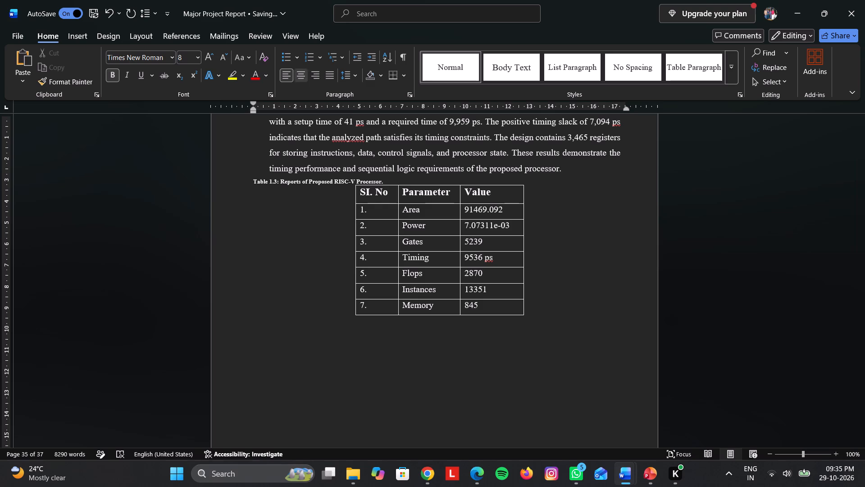
left_click(303, 77)
left_click(574, 173)
key("Return")
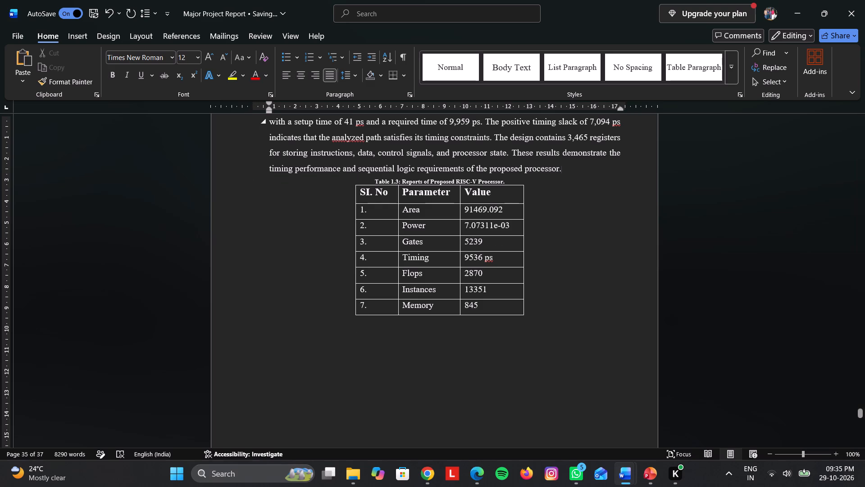
left_click(514, 196)
key("Return")
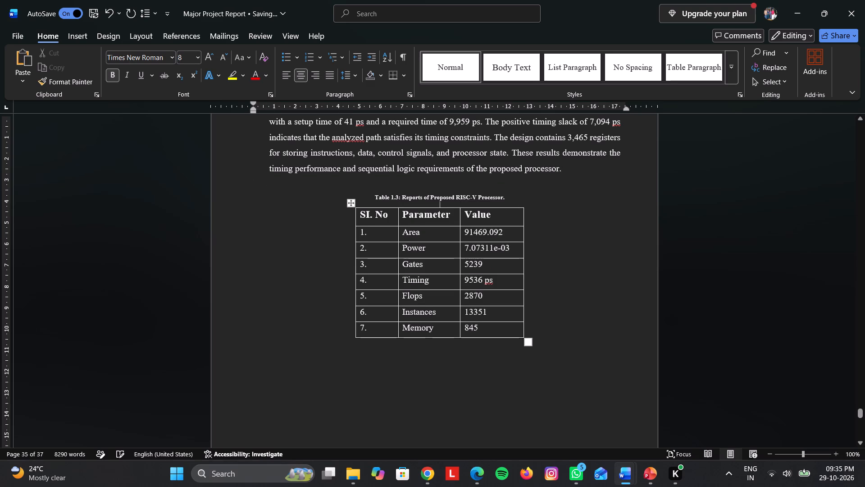
Increase the font size of the new table's caption to 10 pt.
left_click_drag(509, 199, 383, 193)
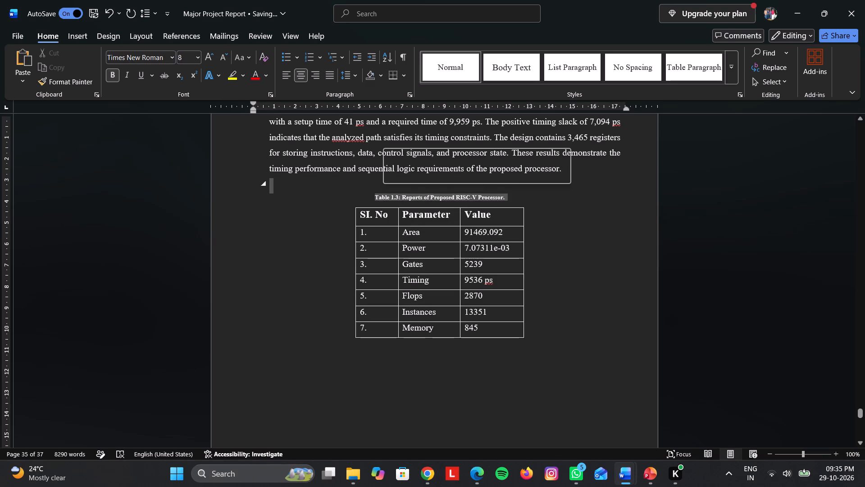
left_click(477, 160)
left_click(477, 160)
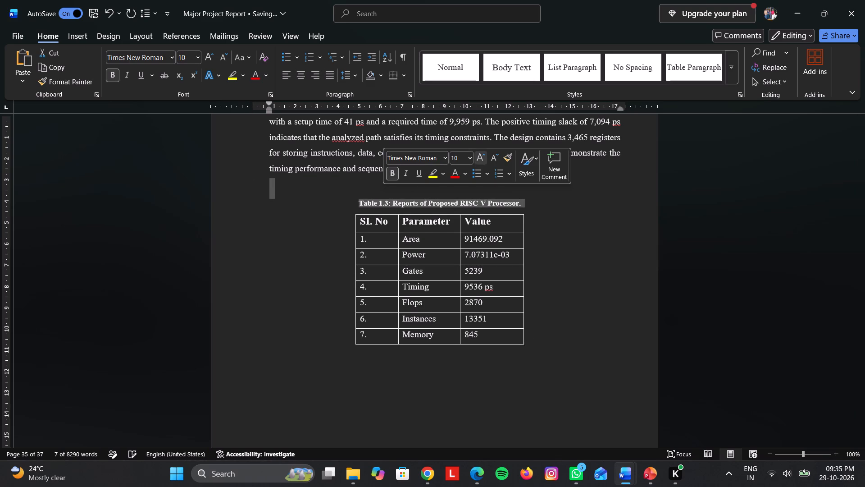
Set the font size of the empty line between the performance analysis paragraph and the caption to 12 pt.
left_click(306, 193)
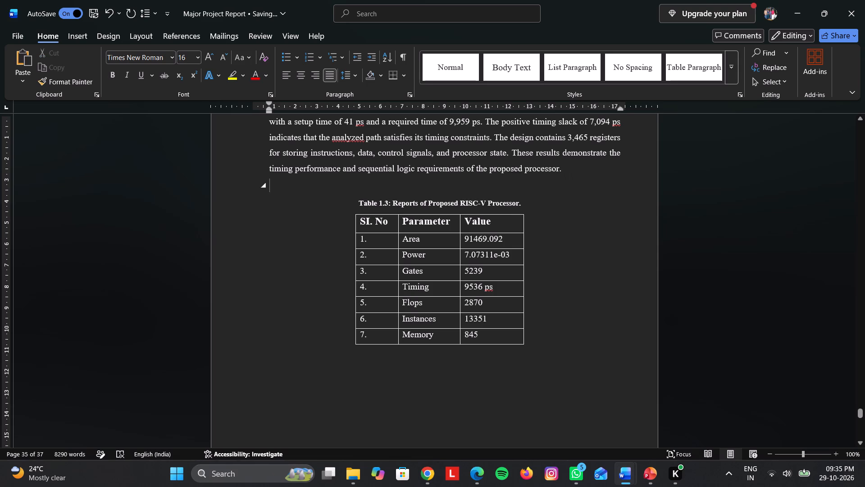
double_click(223, 59)
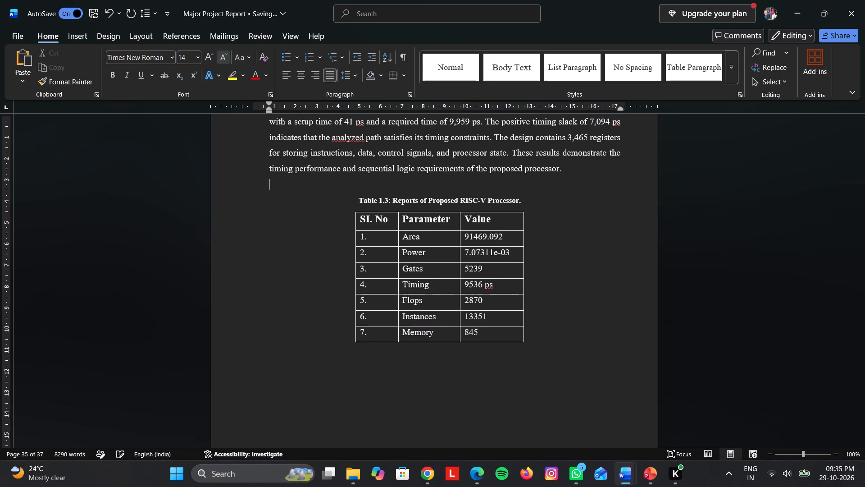
left_click(223, 59)
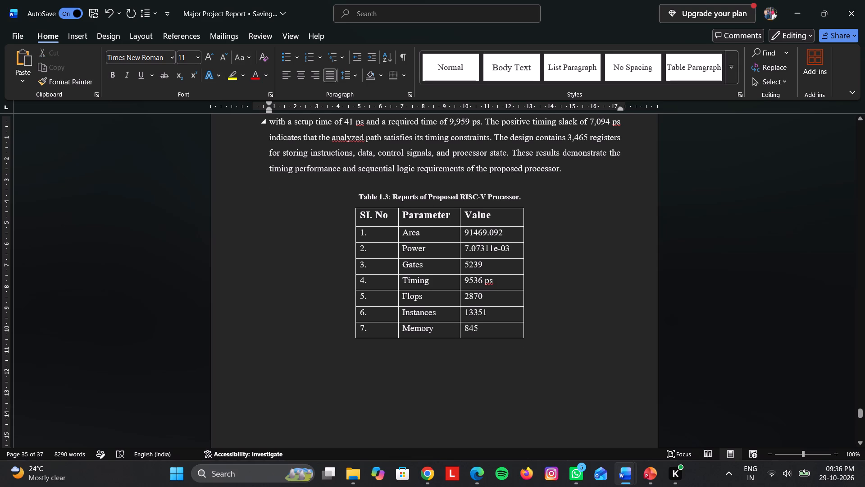
left_click(209, 62)
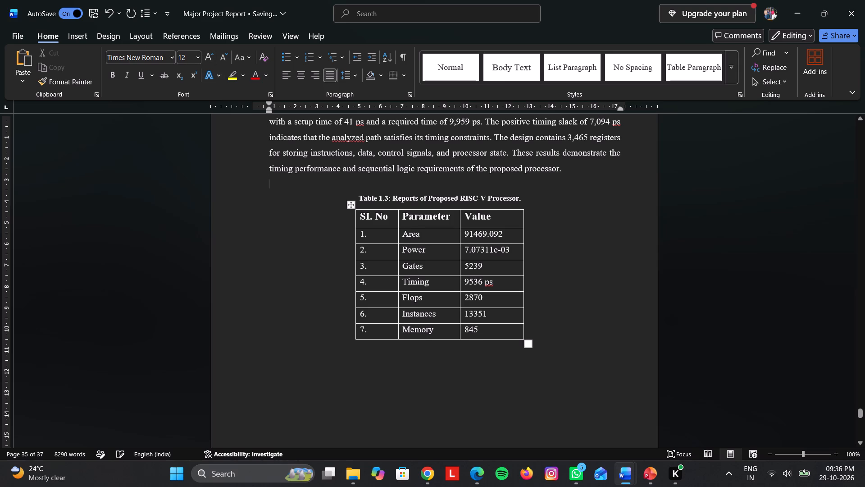
left_click(393, 184)
Renumber the caption of the Reports of Proposed RISC-V Processor table as Table 5.2.
scroll(496, 265, "up", 12)
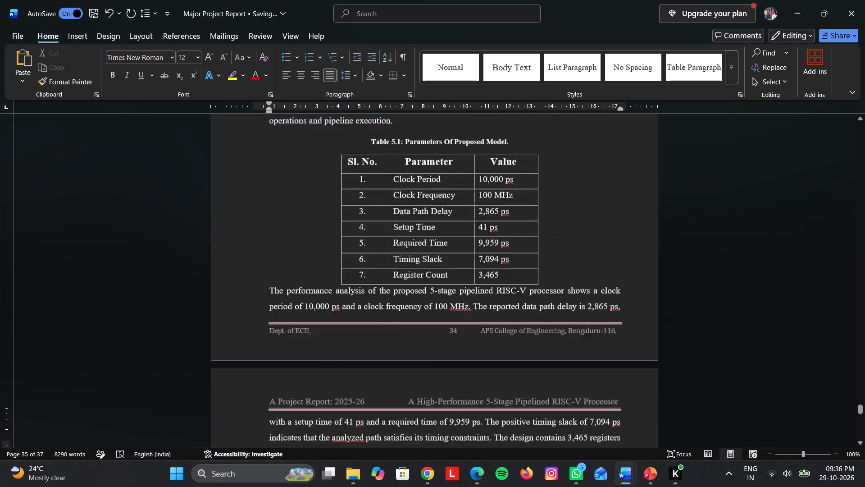
scroll(496, 237, "up", 1)
scroll(496, 237, "down", 8)
scroll(496, 237, "up", 4)
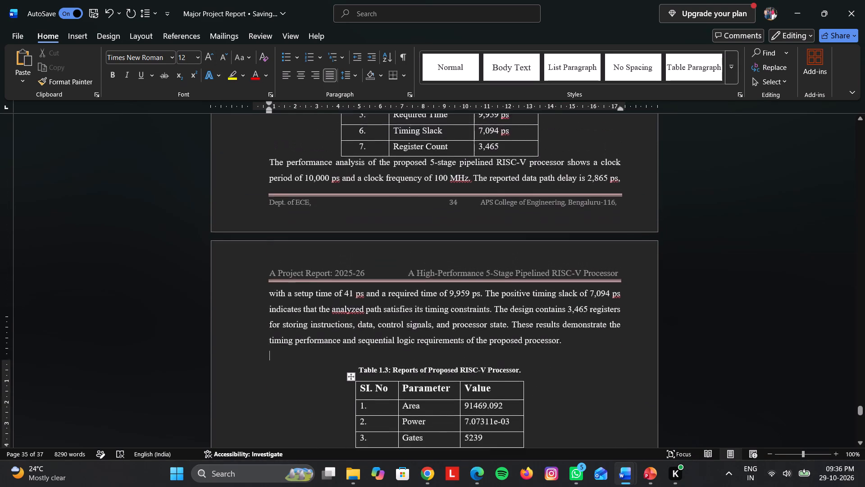
scroll(524, 226, "up", 2)
scroll(524, 226, "down", 7)
left_click(380, 305)
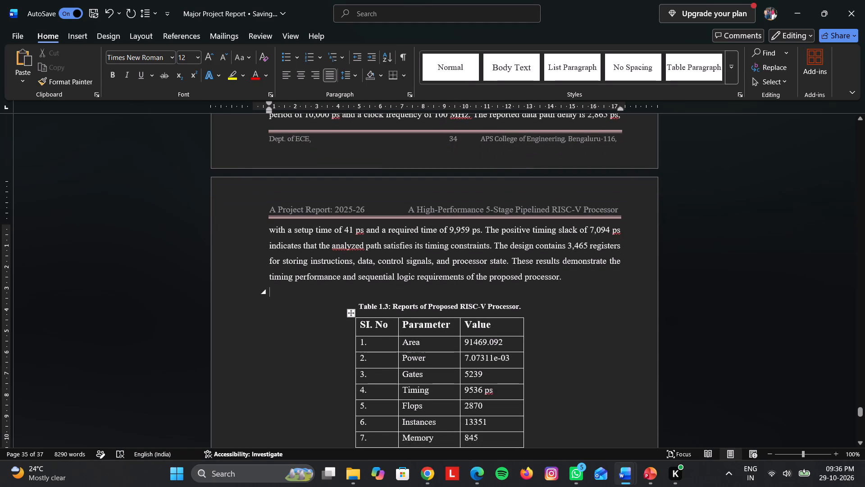
key("Right")
key("BackSpace")
key("5")
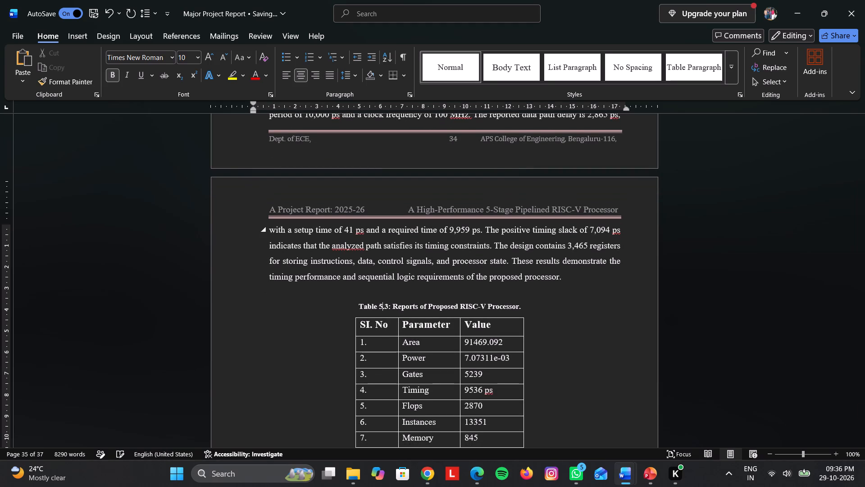
key("Right")
key("Right")
key("BackSpace")
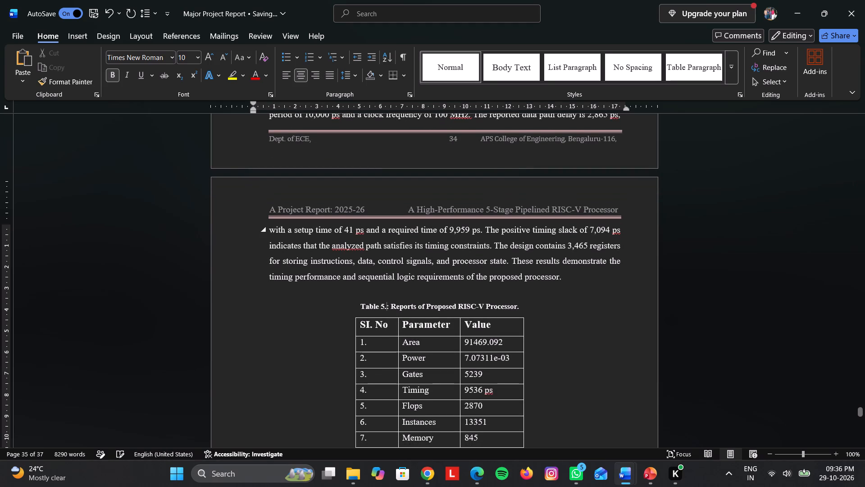
key("2")
scroll(485, 278, "up", 7)
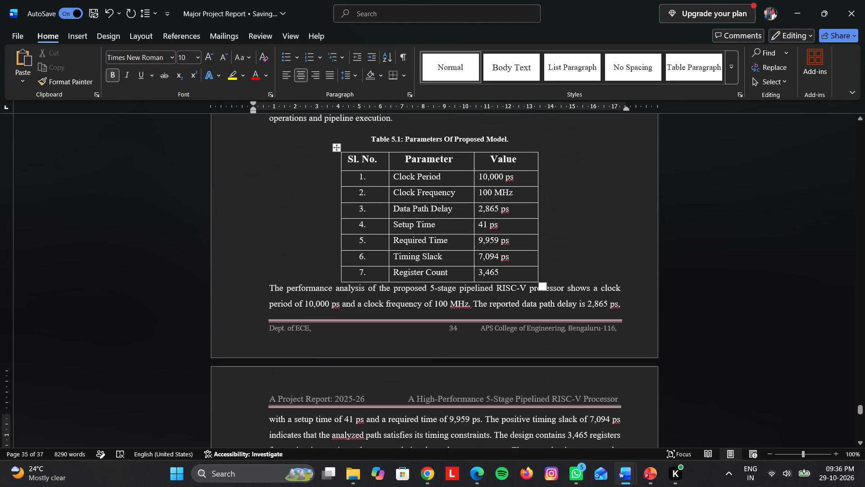
scroll(480, 281, "down", 7)
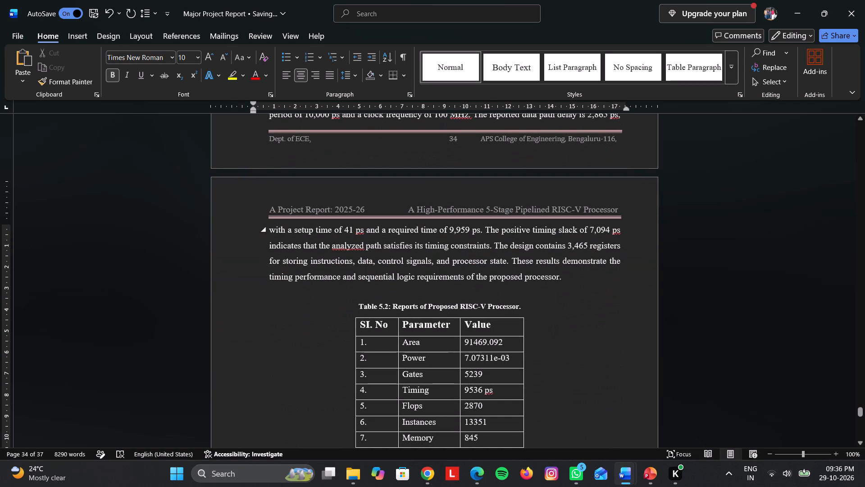
scroll(487, 324, "down", 2)
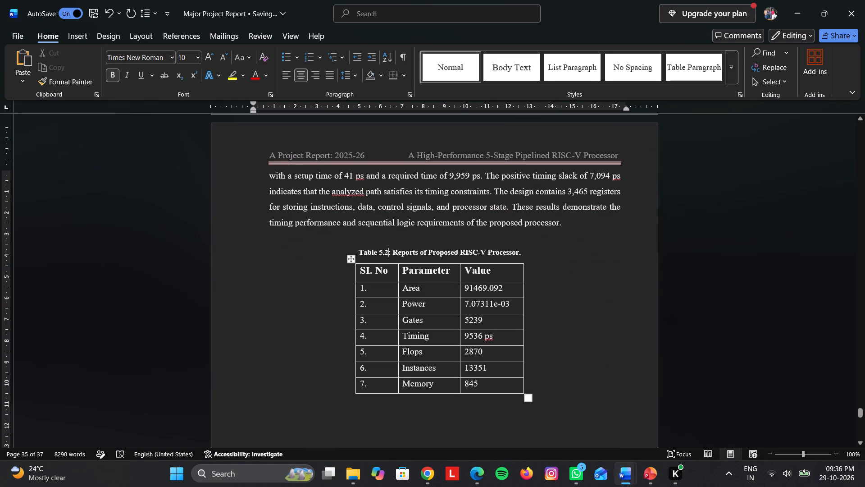
left_click(348, 258)
key("ctrl+c")
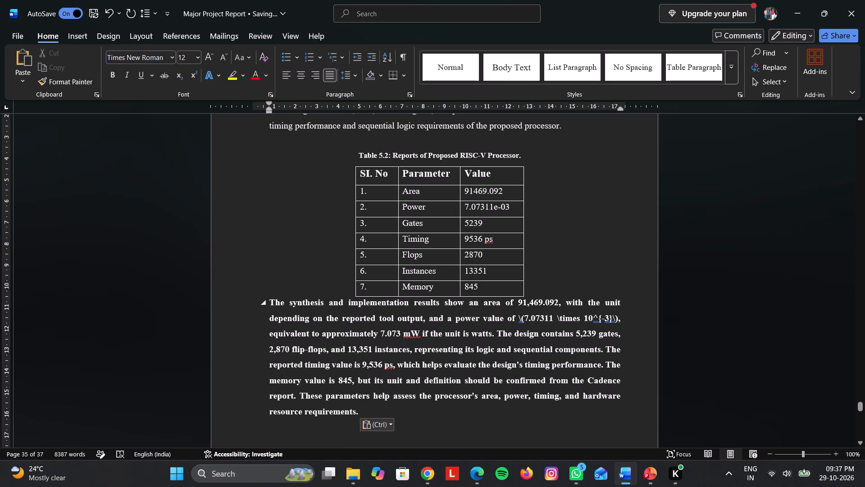
Remove the bold formatting from the whole pasted paragraph below Table 5.2.
left_click(359, 414)
left_click_drag(313, 370, 310, 365)
left_click_drag(295, 342, 271, 303)
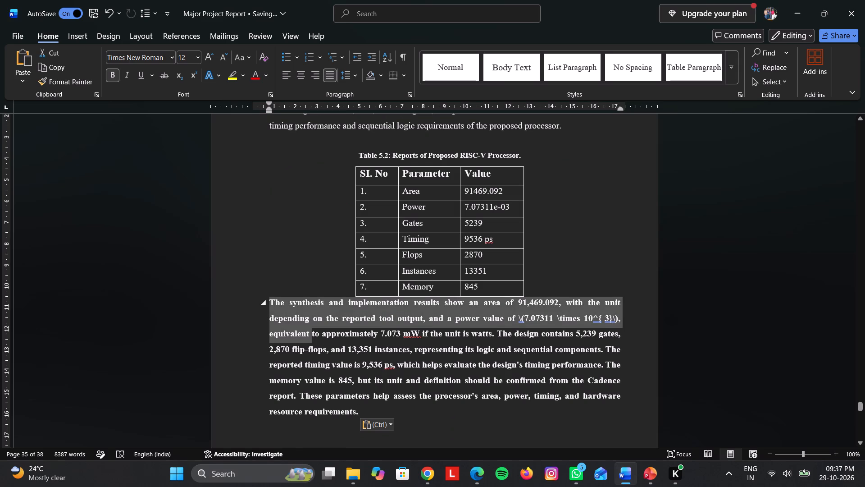
left_click(364, 411)
left_click_drag(364, 411, 305, 340)
left_click_drag(301, 332, 300, 326)
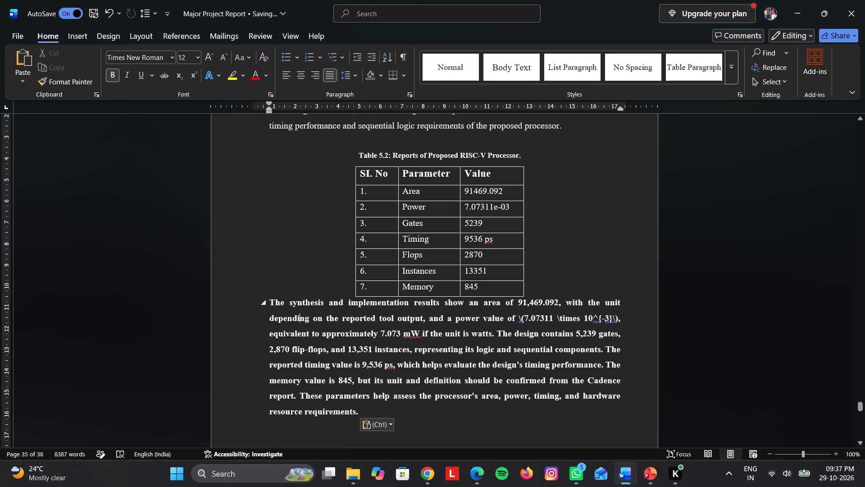
left_click_drag(269, 303, 360, 405)
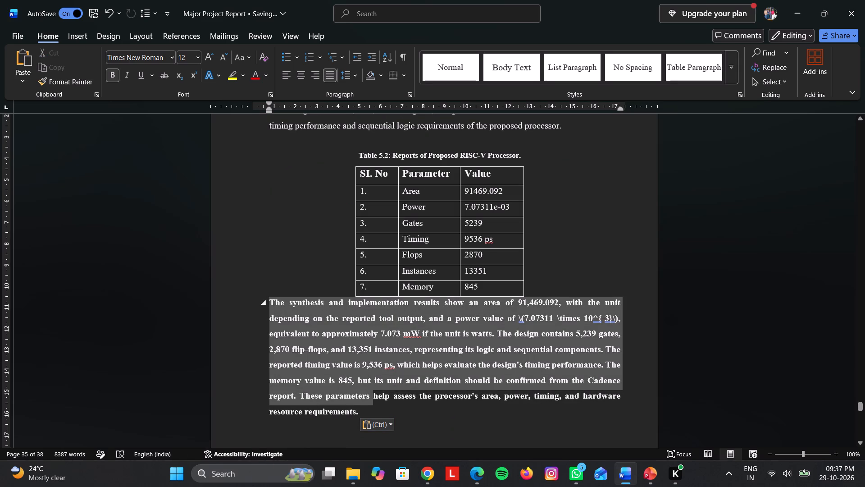
left_click_drag(360, 405, 364, 408)
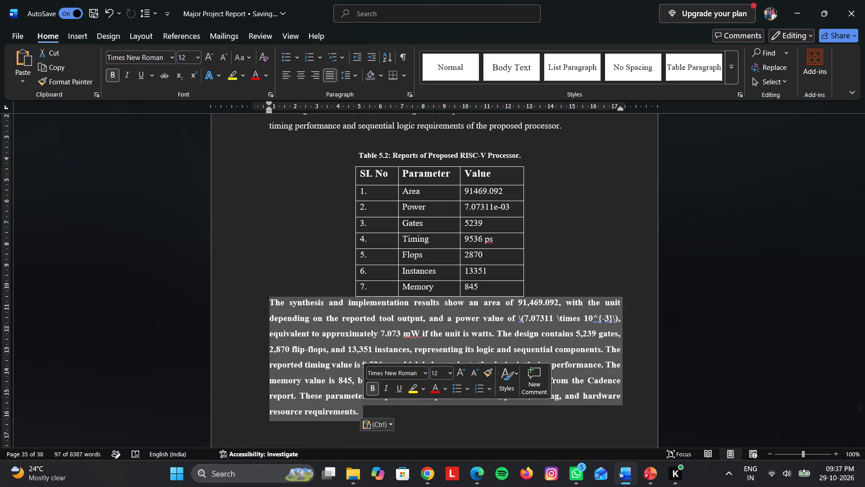
left_click(371, 387)
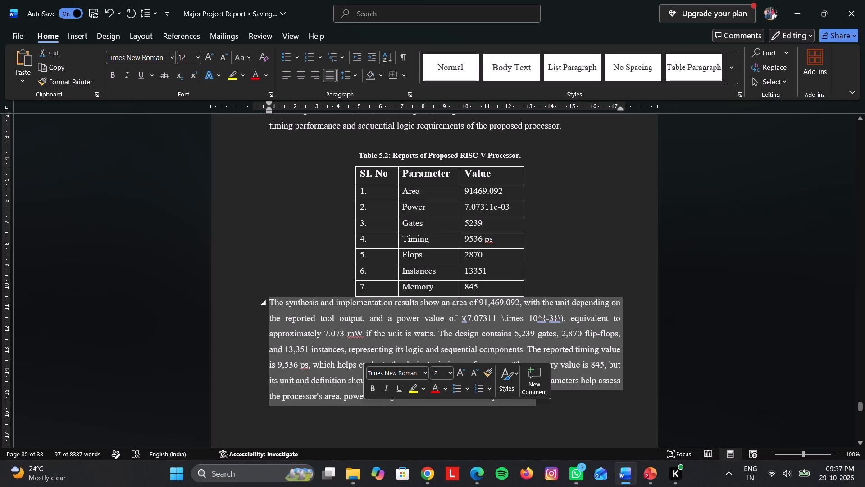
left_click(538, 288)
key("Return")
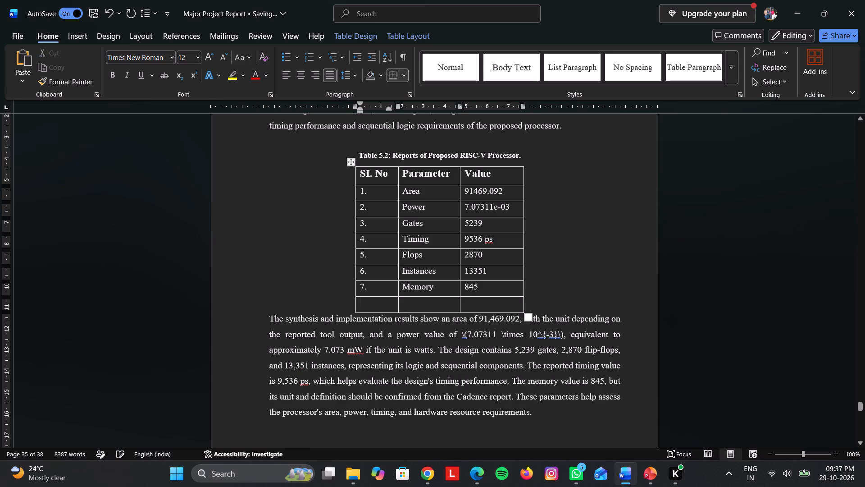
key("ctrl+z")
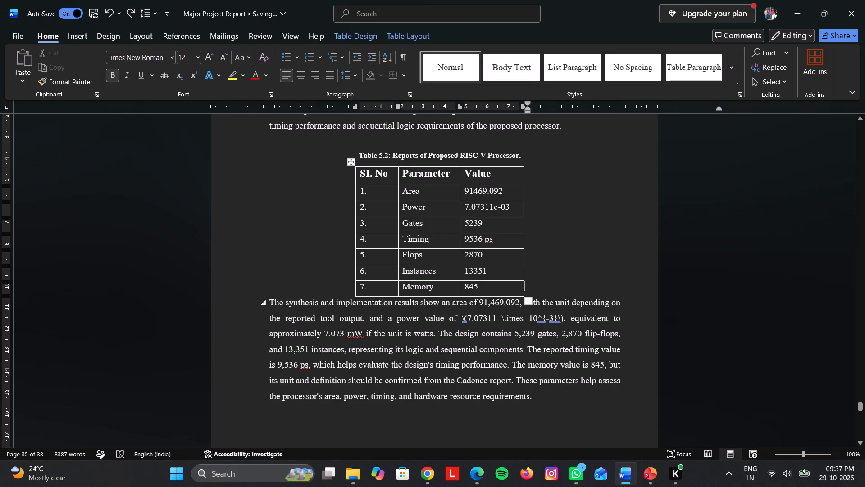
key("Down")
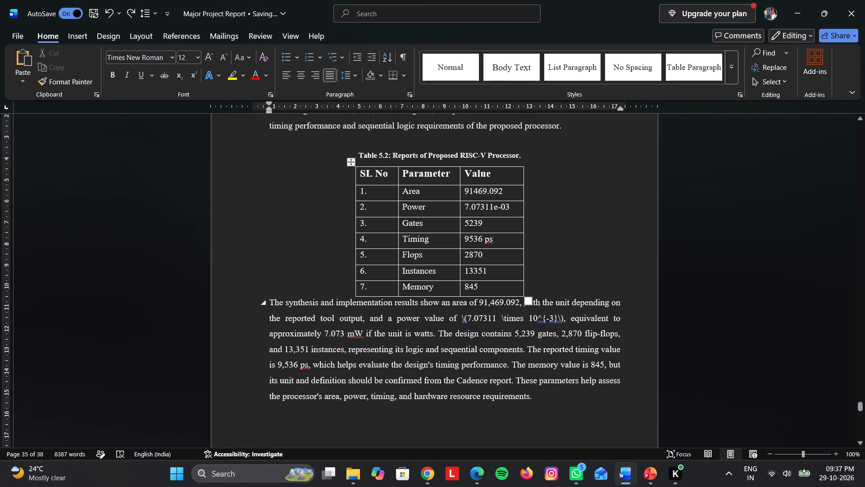
Insert an empty line between Table 5.2 and the synthesis results paragraph.
left_click(269, 301)
key("Return")
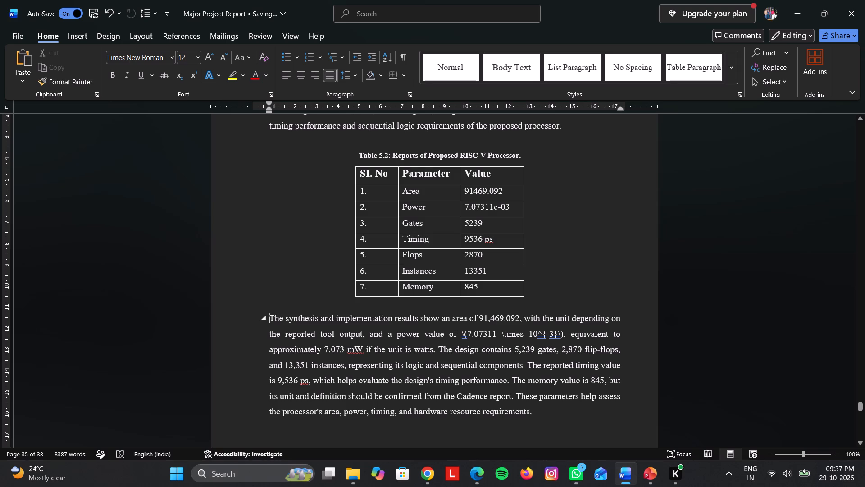
In the synthesis results paragraph, replace the raw "\times 10^{-3}\)" after the power value 7.07311 with "e-03".
left_click(564, 333)
key("BackSpace")
key("BackSpace")
key("BackSpace")
key("BackSpace")
key("BackSpace")
key("BackSpace")
key("BackSpace")
key("BackSpace")
key("BackSpace")
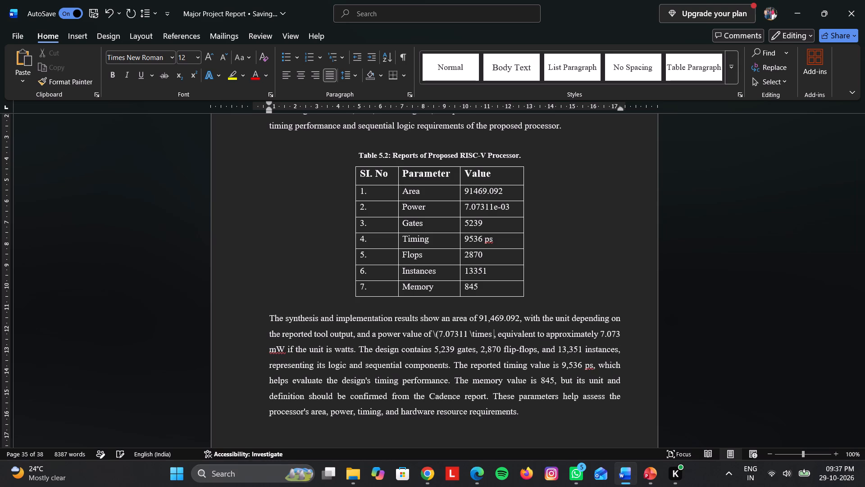
key("BackSpace")
key("BackSpace")
key("BackSpace")
key("BackSpace")
key("BackSpace")
key("BackSpace")
key("BackSpace")
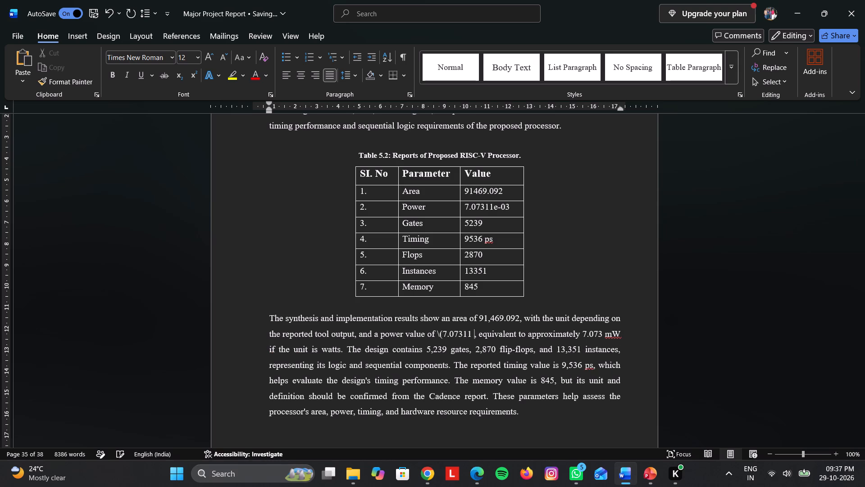
key("BackSpace")
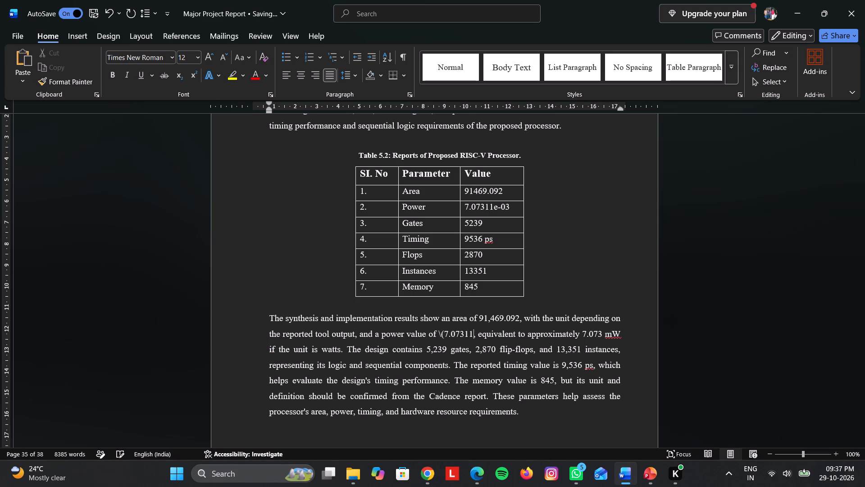
type("e-03")
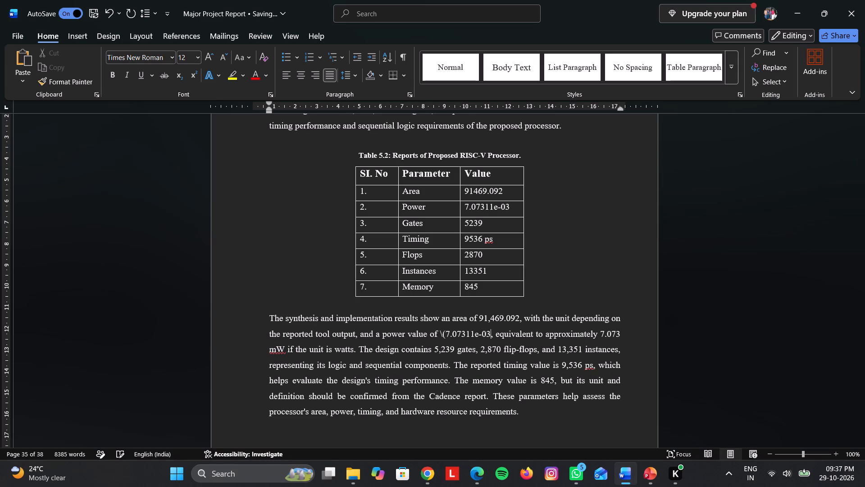
Delete the stray "\(" before the power value 7.07311e-03 in the synthesis results paragraph, keeping one space before the number.
key("Left")
key("Left")
key("Left")
key("Left")
key("Left")
key("Left")
key("Left")
key("Left")
key("Left")
key("Left")
key("Left")
key("BackSpace")
key("BackSpace")
key("BackSpace")
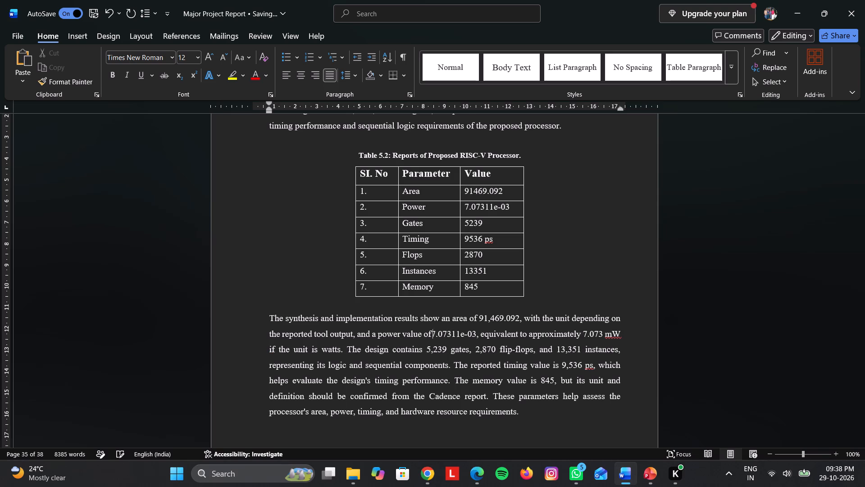
key("space")
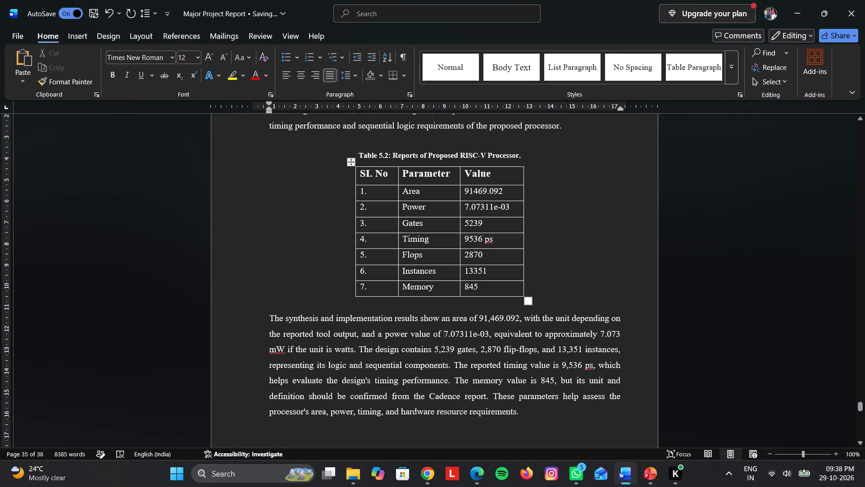
Review the end of Chapter 5, checking Tables 5.1 and 5.2, their analysis paragraphs and the page break before the next chapter.
scroll(573, 348, "down", 8)
scroll(558, 349, "up", 10)
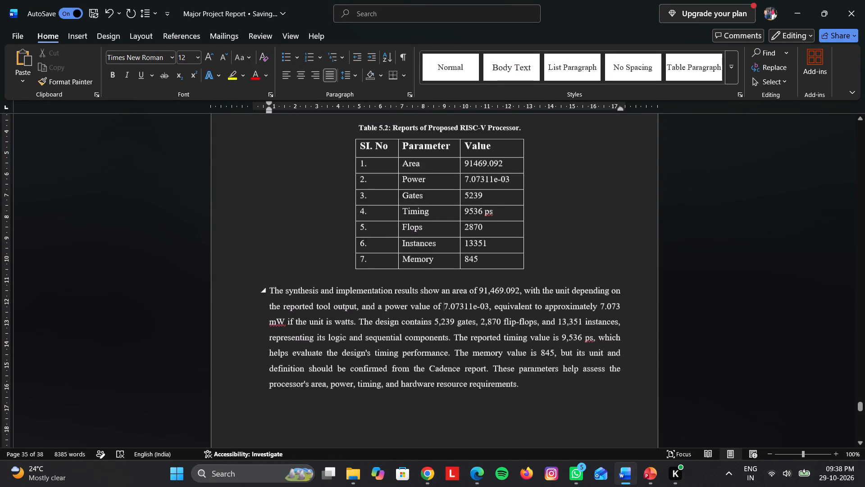
scroll(556, 345, "up", 8)
scroll(557, 343, "down", 4)
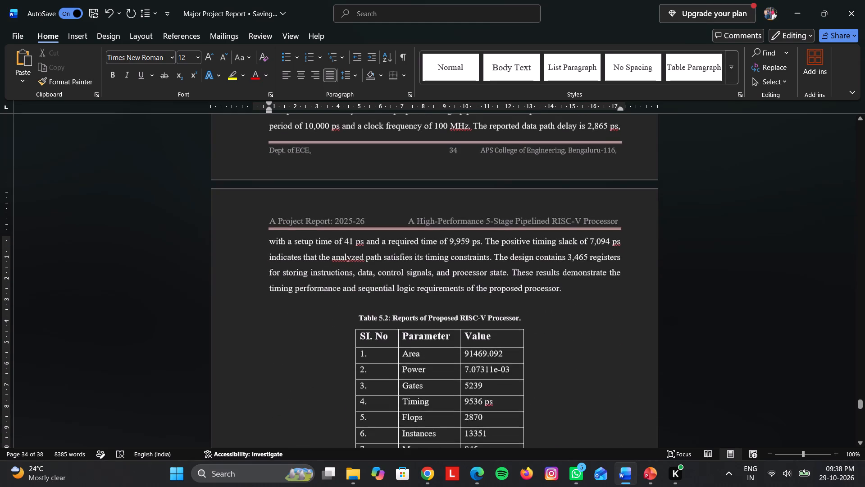
scroll(557, 343, "down", 1)
left_click(467, 269)
left_click(462, 281)
scroll(484, 275, "down", 15)
scroll(488, 276, "down", 6)
scroll(488, 276, "up", 6)
scroll(488, 276, "down", 8)
scroll(488, 276, "up", 4)
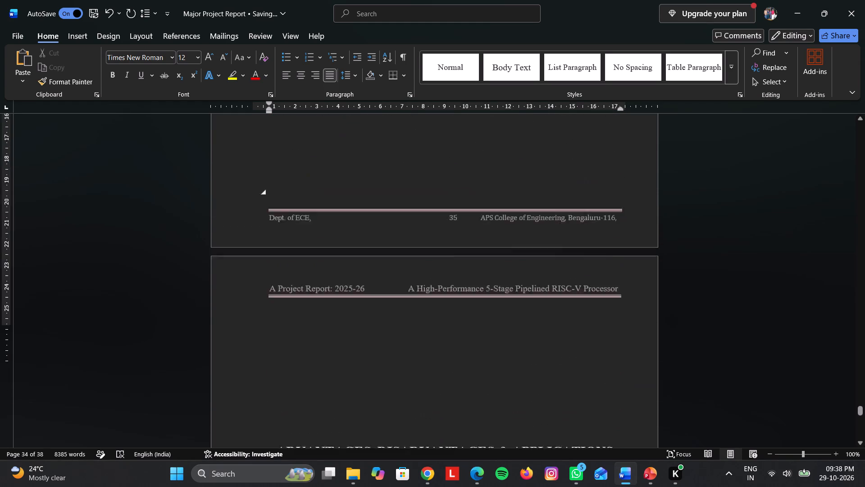
scroll(488, 276, "up", 20)
scroll(488, 276, "up", 11)
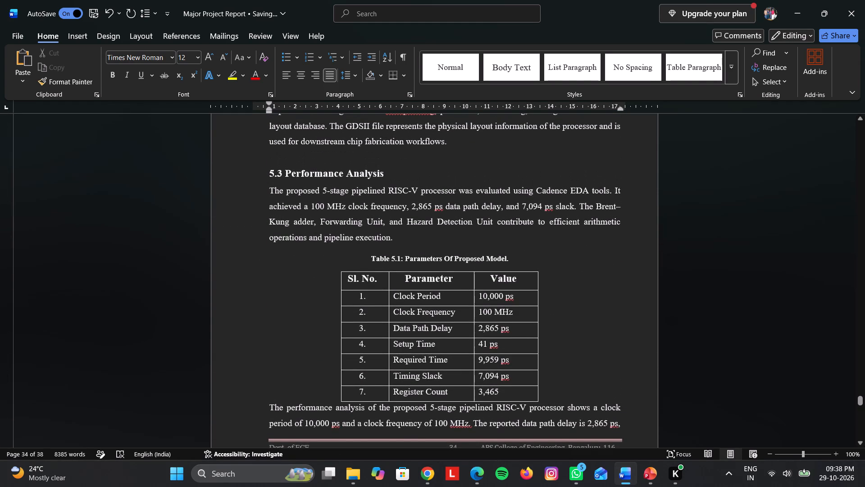
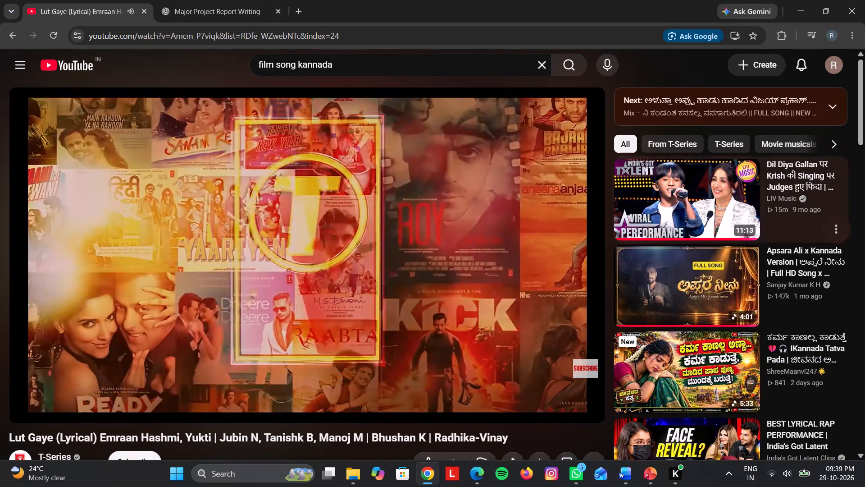
left_click(838, 112)
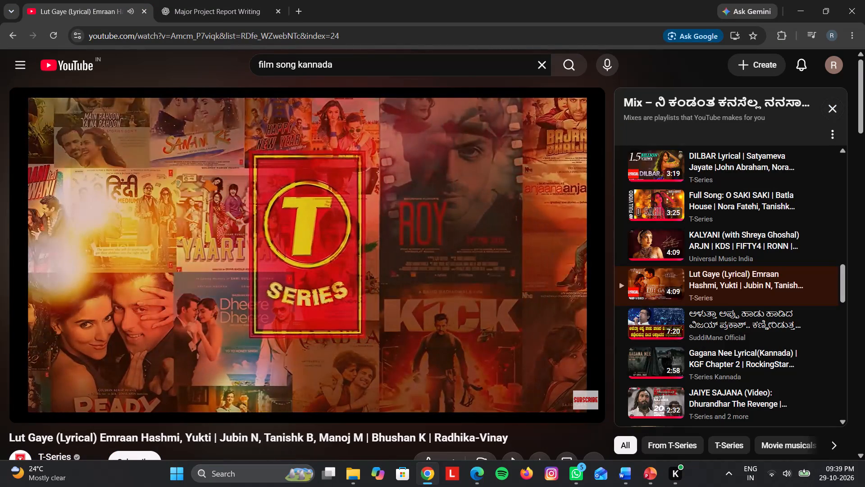
left_click(838, 112)
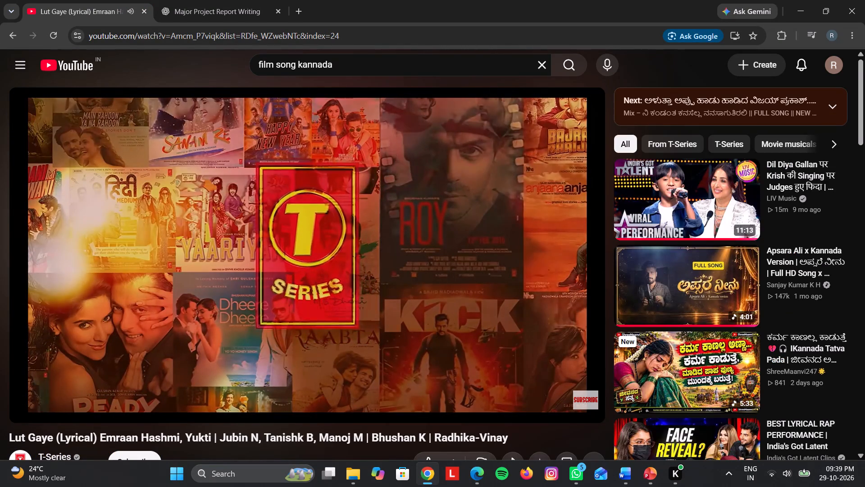
left_click(838, 261)
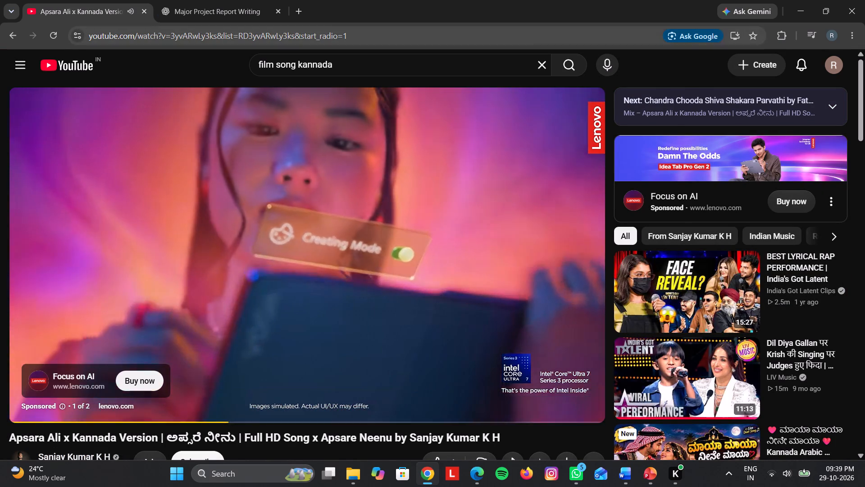
Copy ChatGPT's extended Discussion of Results and paste it into the Major Project Report below the synthesis results paragraph following Table 5.2.
left_click(223, 8)
scroll(449, 256, "down", 3)
scroll(451, 257, "up", 1)
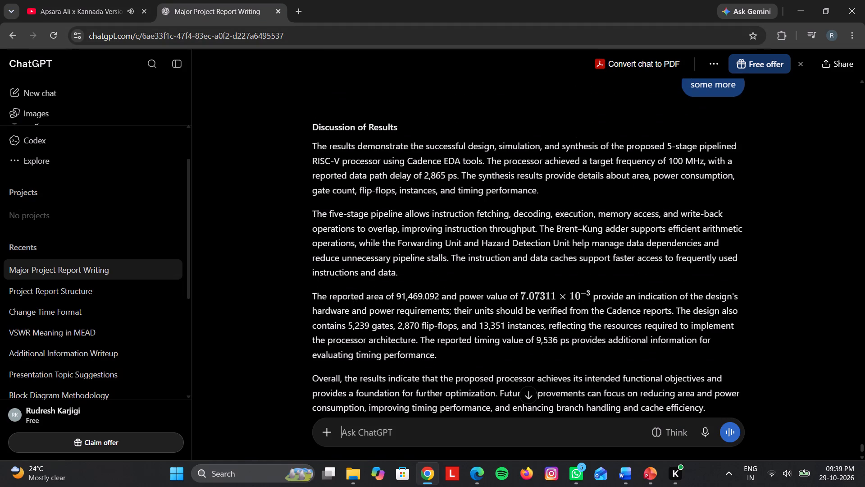
scroll(461, 338, "down", 4)
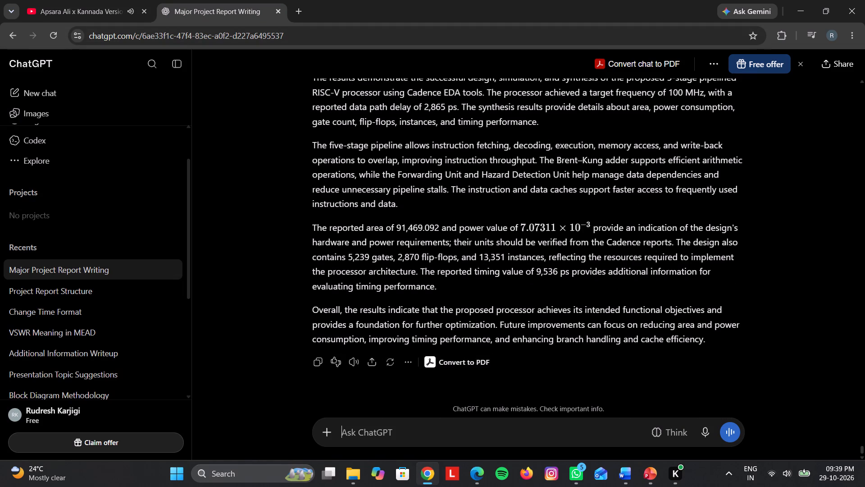
left_click(322, 365)
key("alt+Tab")
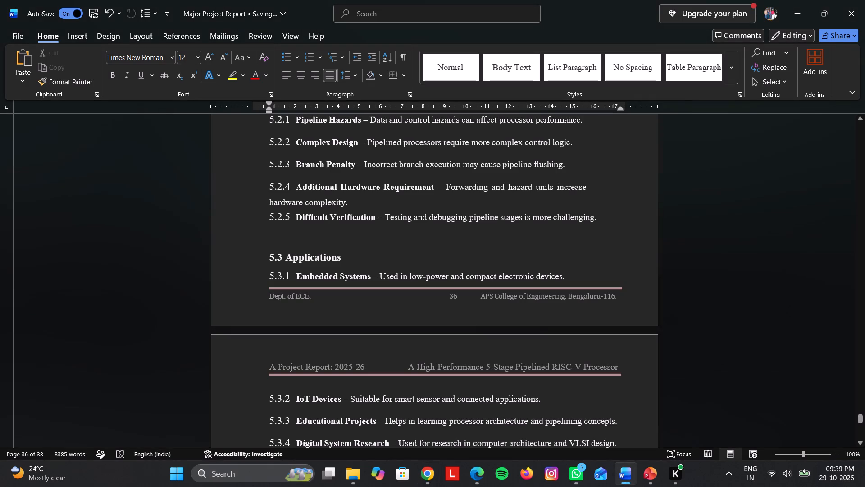
scroll(364, 390, "down", 6)
scroll(364, 390, "up", 20)
scroll(364, 390, "up", 5)
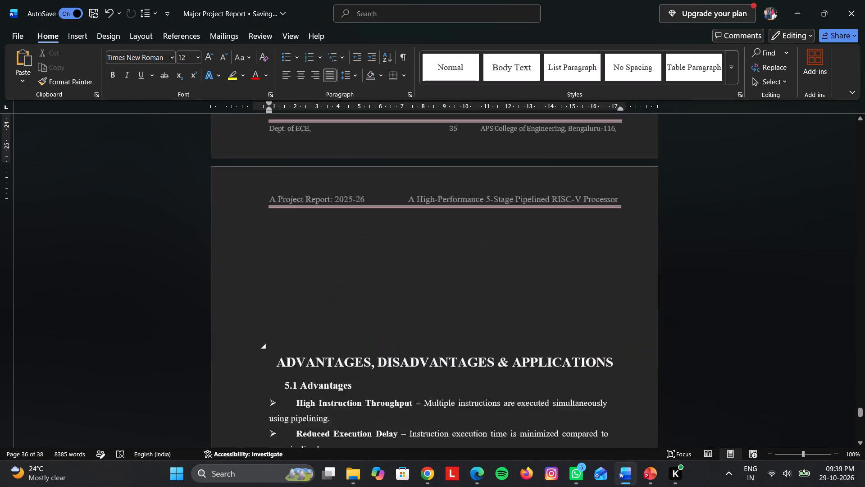
scroll(359, 377, "up", 12)
left_click(546, 289)
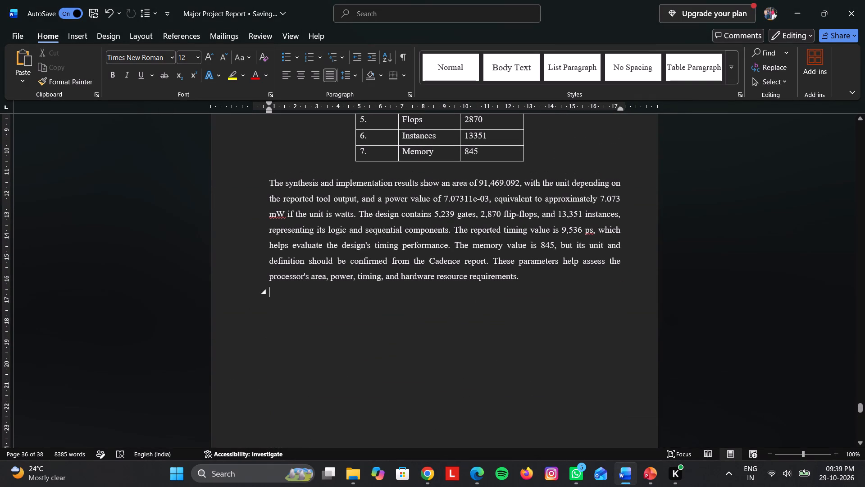
key("ctrl+v")
Insert a blank line between the synthesis results paragraph and the pasted "Discussion of Results" heading.
scroll(539, 286, "up", 13)
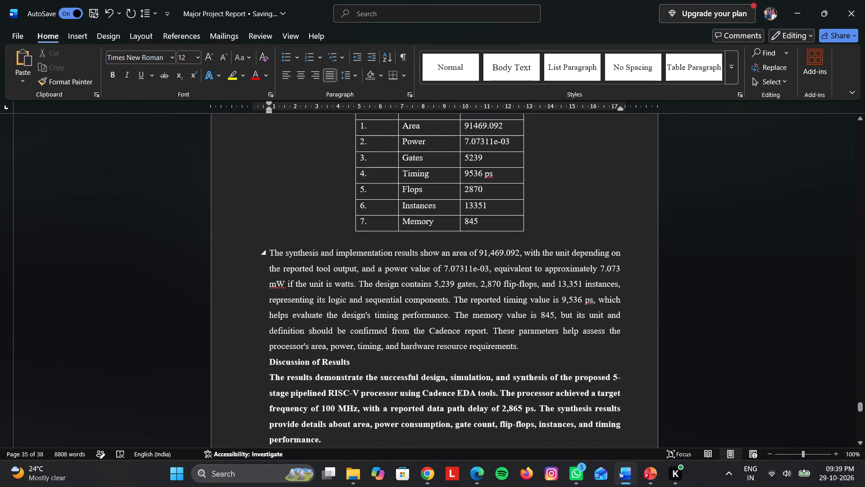
left_click(522, 347)
key("Return")
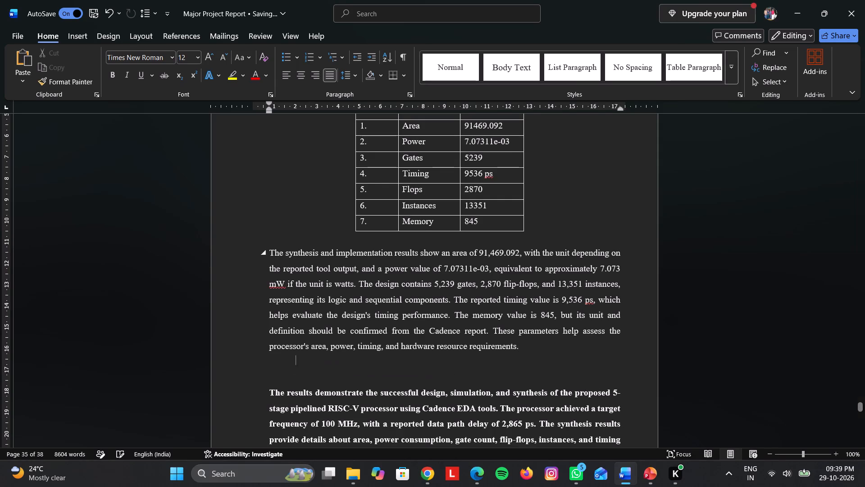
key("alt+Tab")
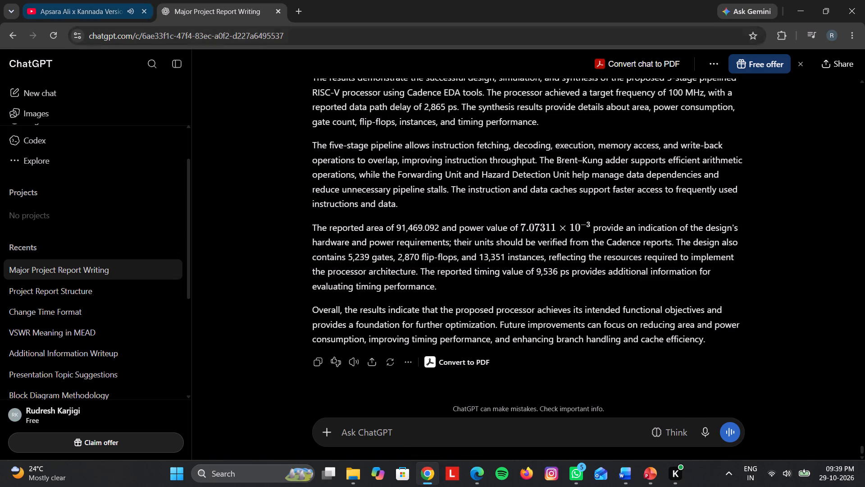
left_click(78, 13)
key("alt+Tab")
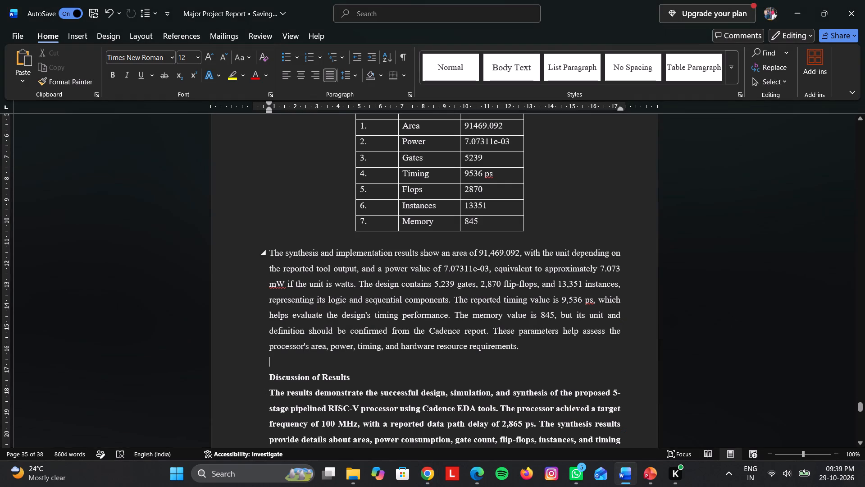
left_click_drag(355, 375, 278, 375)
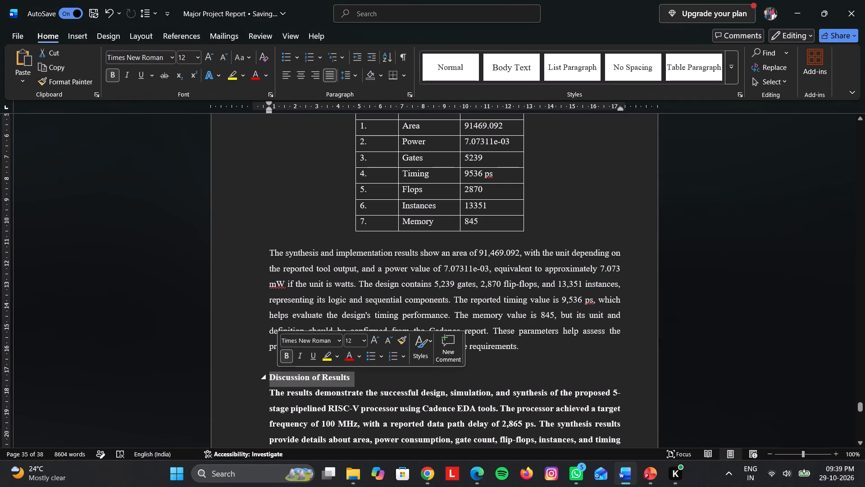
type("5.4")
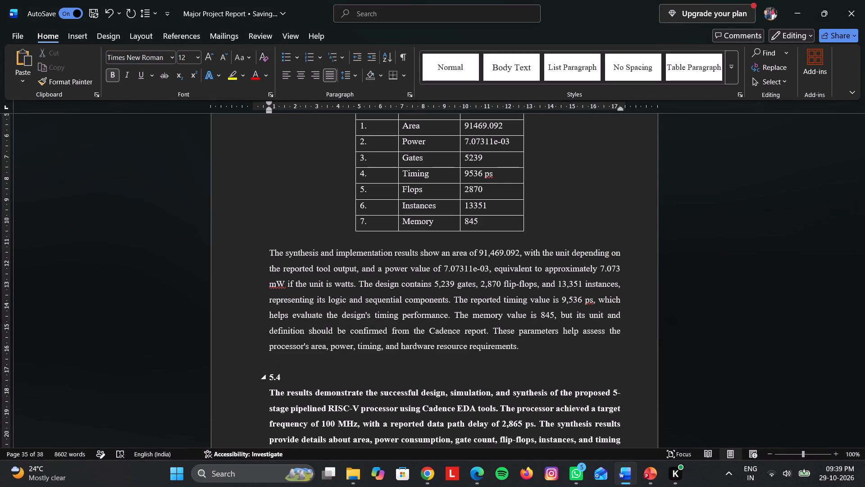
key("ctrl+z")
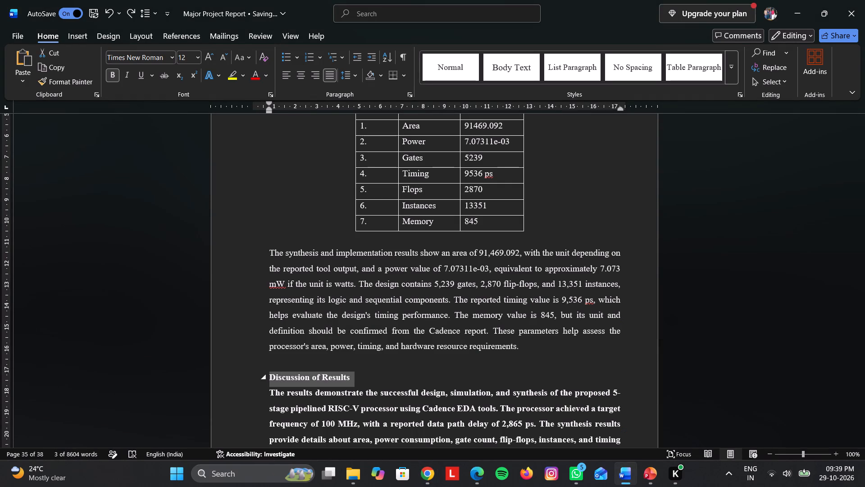
Add the section number 5.4 and a space in front of the "Discussion of Results" heading.
left_click(277, 375)
key("Left")
key("Left")
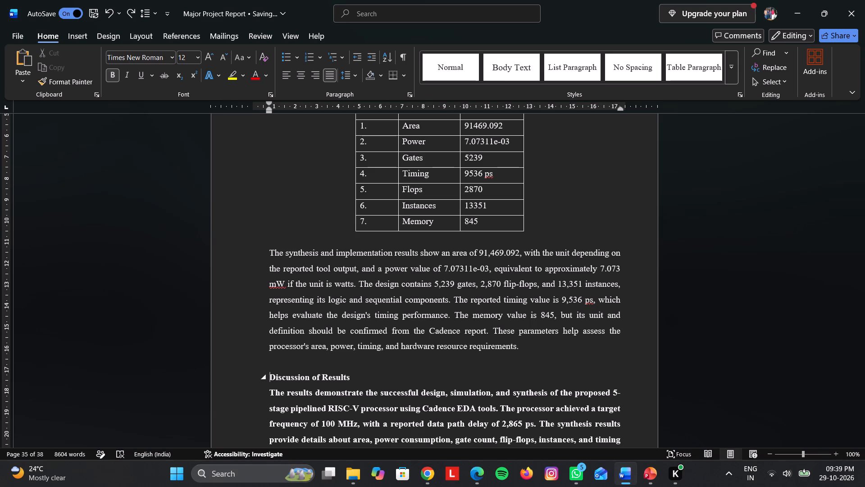
type("5.4")
key("space")
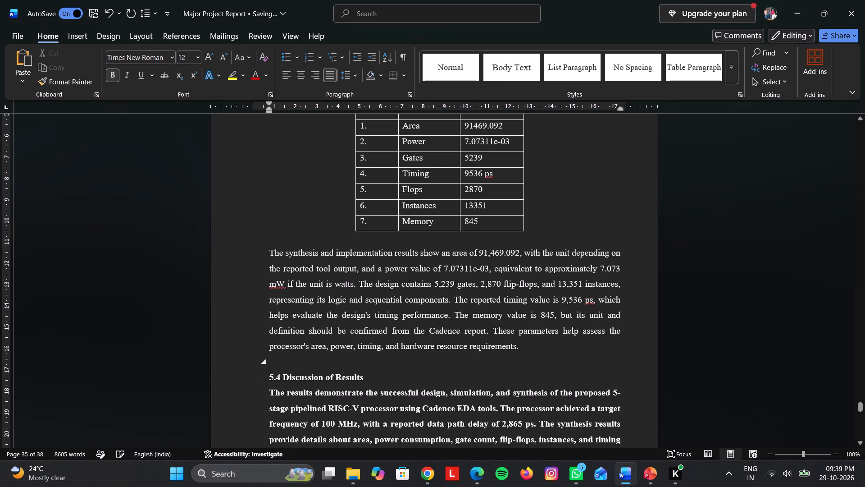
Increase the font size of the "5.4 Discussion of Results" heading by one increment.
left_click_drag(365, 378, 273, 387)
left_click_drag(273, 387, 270, 383)
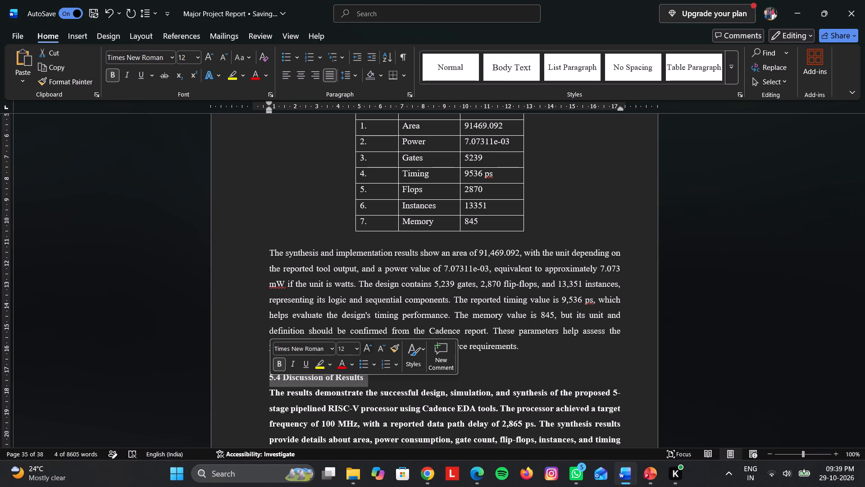
left_click(364, 351)
left_click(528, 353)
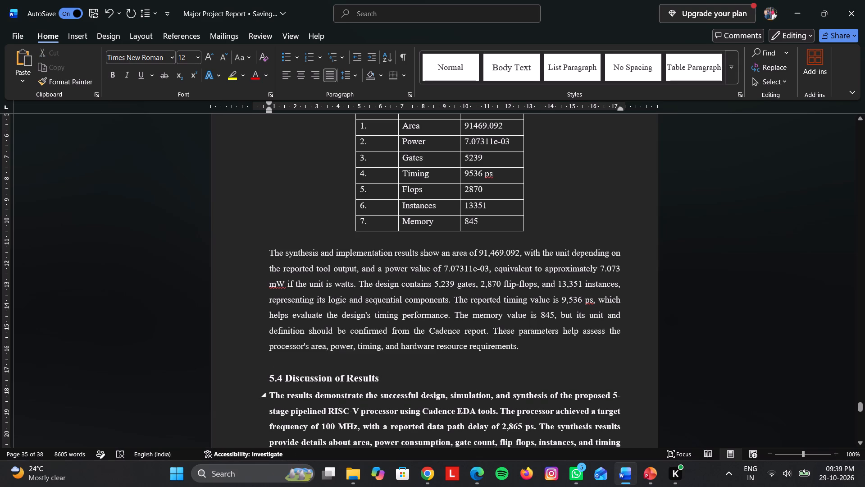
Remove the bold formatting from all body paragraphs under the "5.4 Discussion of Results" heading.
left_click_drag(269, 395, 346, 430)
scroll(346, 430, "down", 3)
left_click_drag(346, 430, 511, 403)
scroll(432, 438, "down", 7)
scroll(502, 409, "down", 3)
left_click(521, 383)
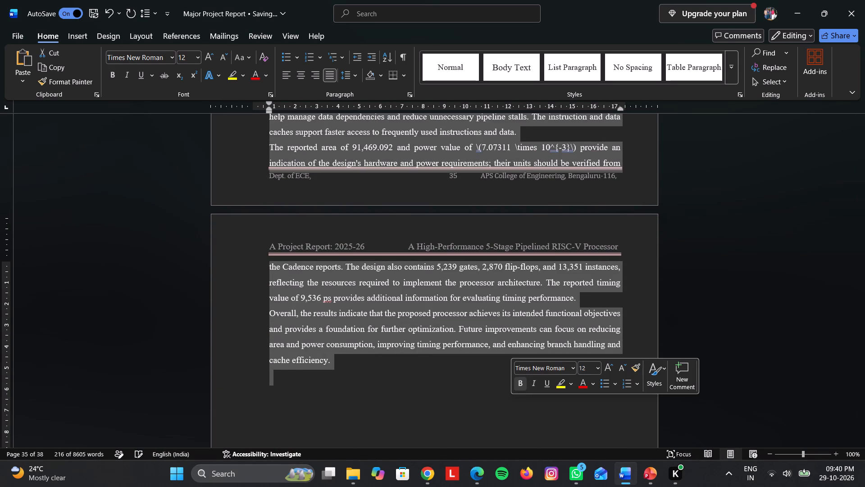
left_click(450, 398)
Replace the raw LaTeX power value in the "The reported area" paragraph with 7.07311e-03 copied from the synthesis results paragraph.
scroll(453, 391, "up", 4)
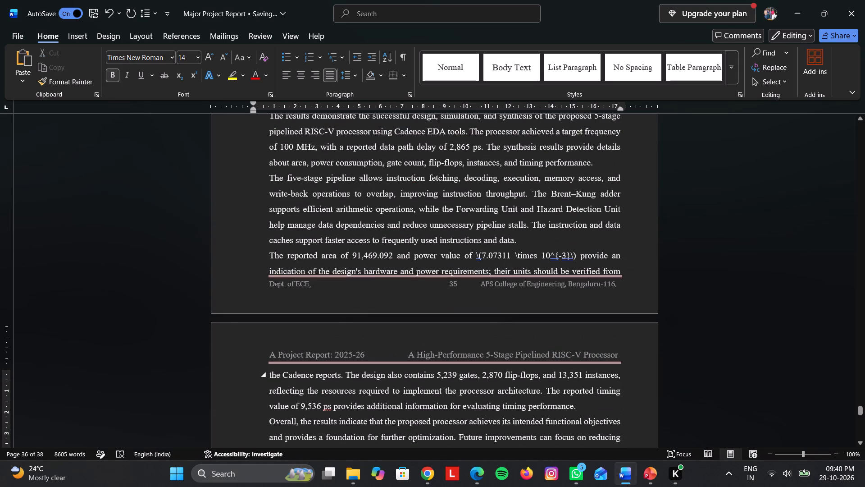
left_click_drag(575, 257, 565, 258)
left_click_drag(553, 259, 488, 259)
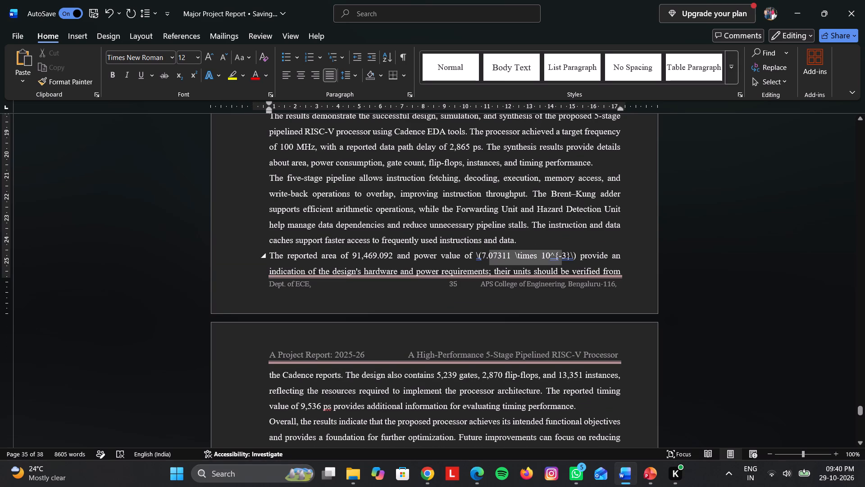
left_click_drag(488, 259, 479, 259)
scroll(479, 259, "up", 9)
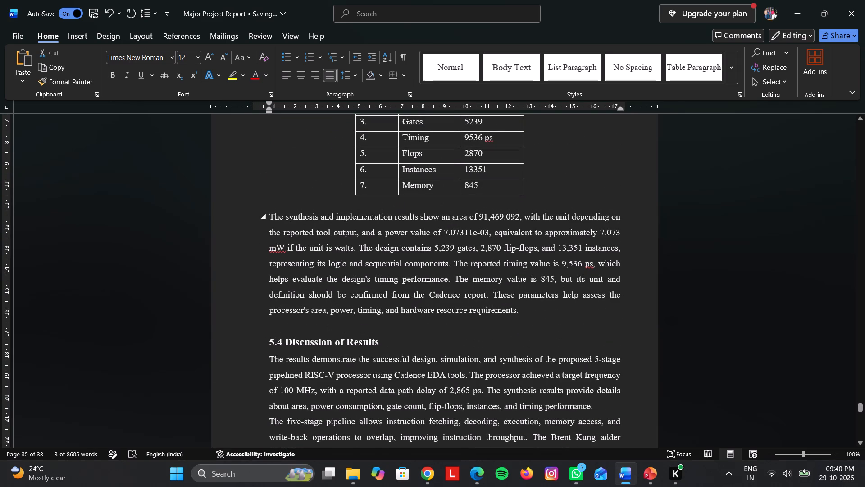
left_click_drag(446, 232, 480, 235)
left_click(480, 235)
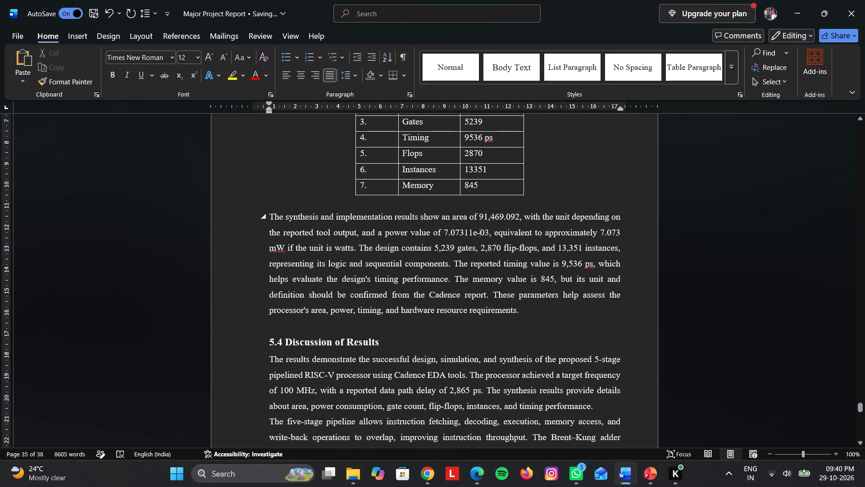
left_click_drag(444, 232, 483, 234)
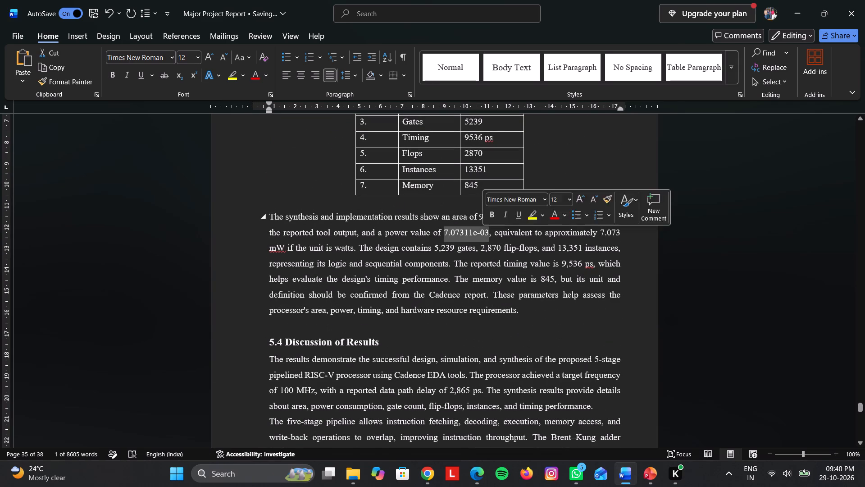
key("ctrl+c")
scroll(487, 253, "down", 11)
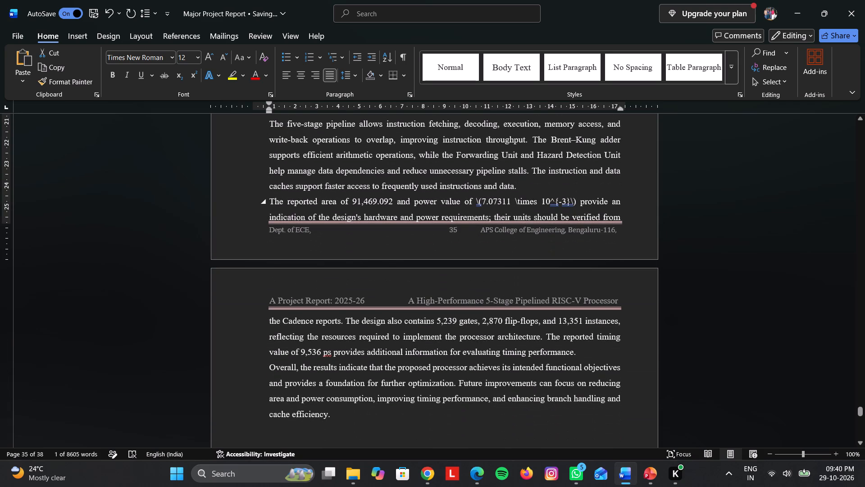
left_click_drag(477, 203, 506, 206)
left_click_drag(508, 206, 520, 206)
left_click(543, 206)
left_click(546, 206)
left_click(474, 204)
left_click(479, 201)
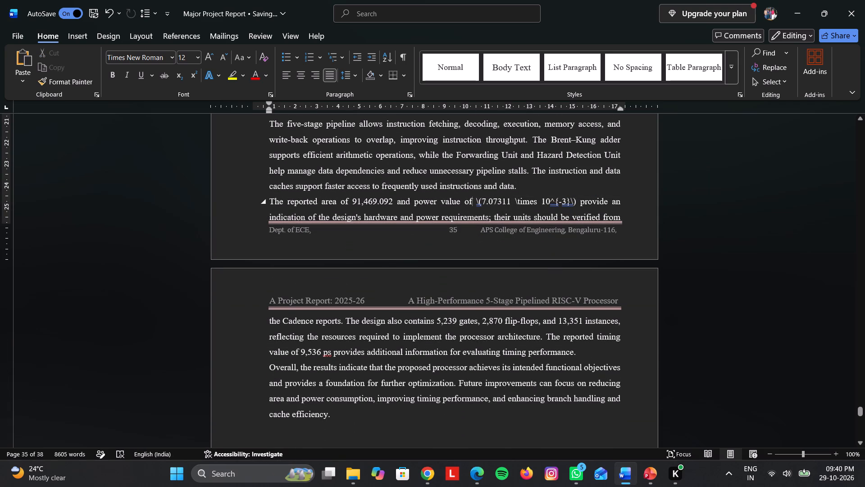
left_click(477, 200)
left_click_drag(477, 200, 540, 198)
scroll(488, 201, "down", 1)
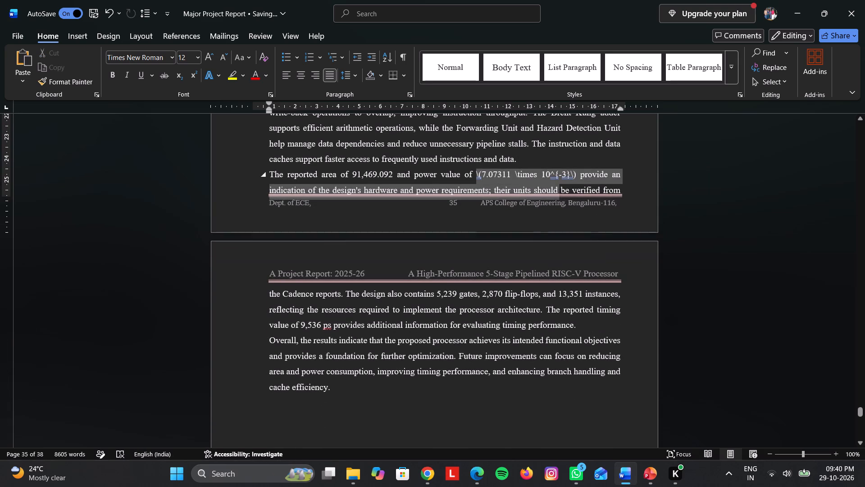
left_click_drag(540, 198, 571, 180)
key("ctrl+v")
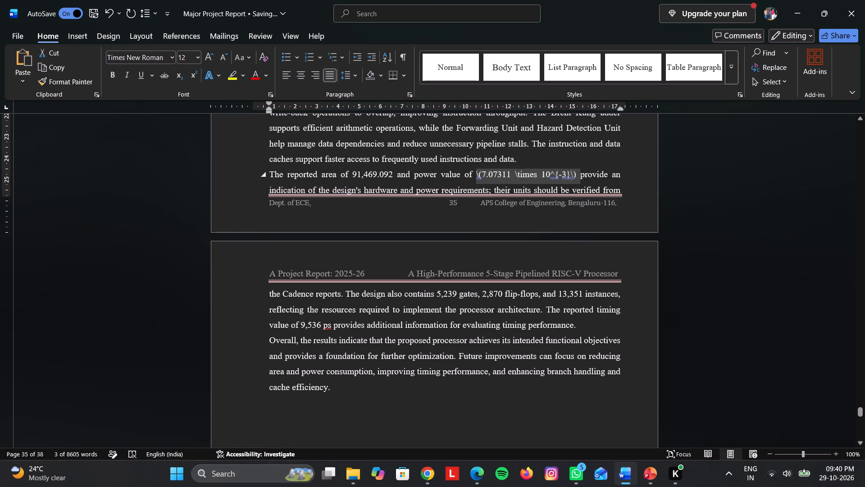
key("space")
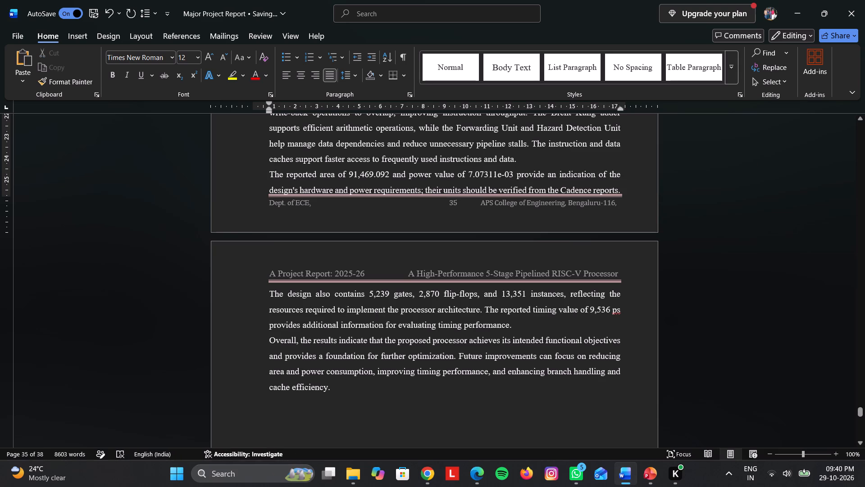
Merge the "The five-stage pipeline" paragraph into the end of the first paragraph of section 5.4, separated by a space.
scroll(570, 230, "up", 5)
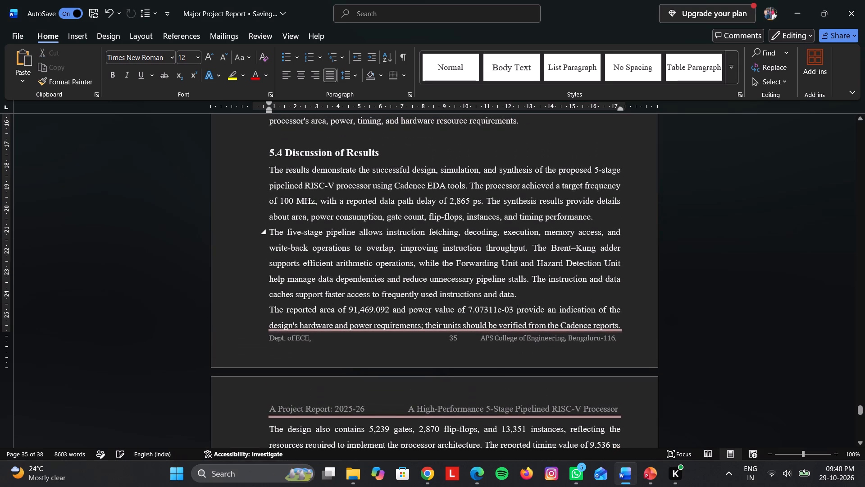
left_click(571, 322)
left_click(568, 315)
left_click(575, 325)
scroll(608, 346, "down", 4)
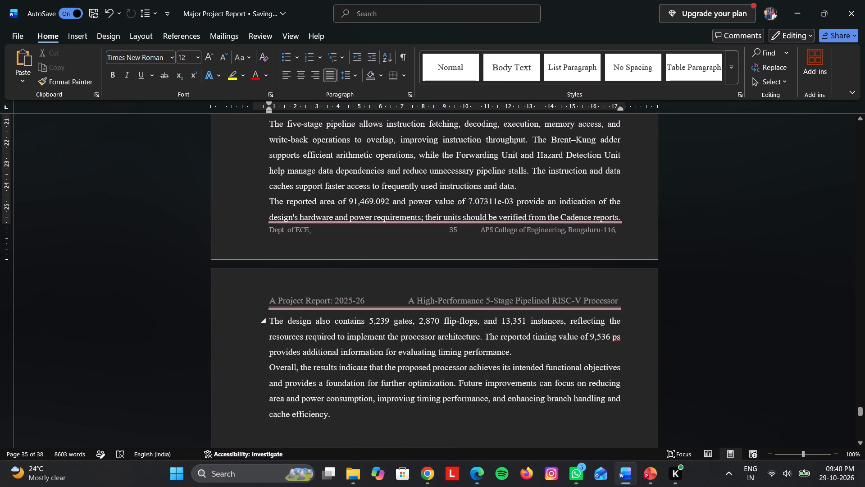
scroll(590, 348, "up", 4)
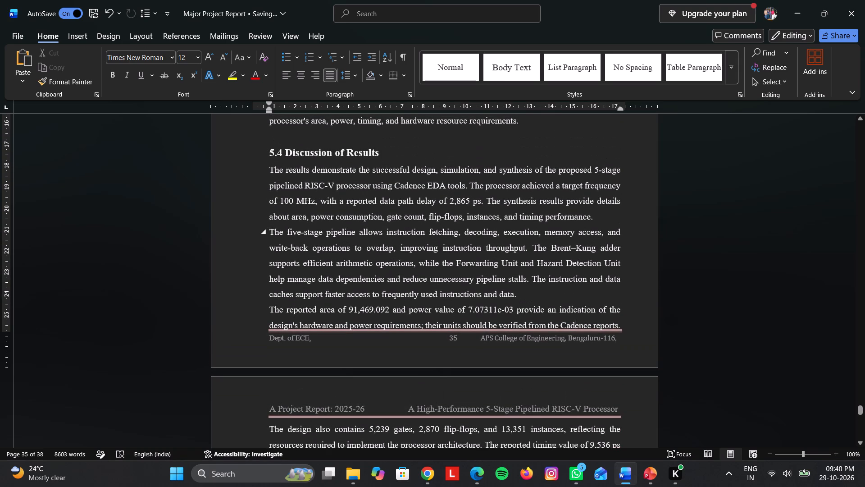
left_click(272, 233)
key("BackSpace")
key("BackSpace")
key("space")
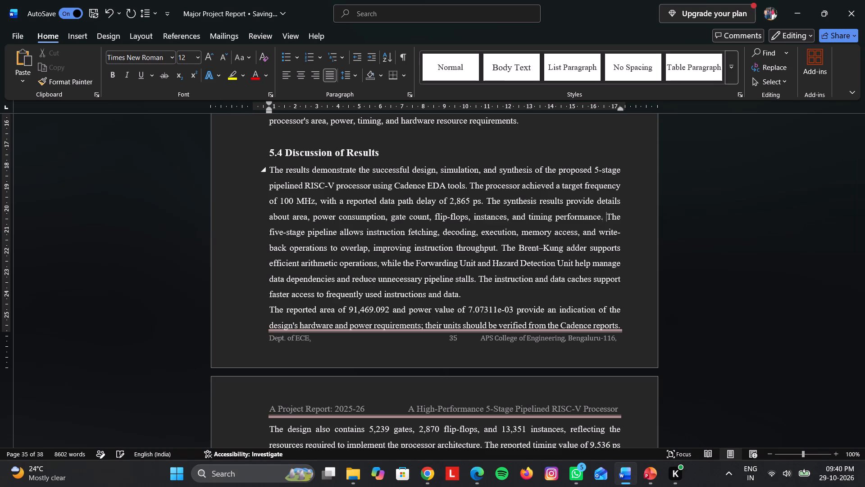
Insert two line breaks after "frequently used instructions and data." to separate it from the "The reported area" paragraph.
left_click(475, 295)
key("Return")
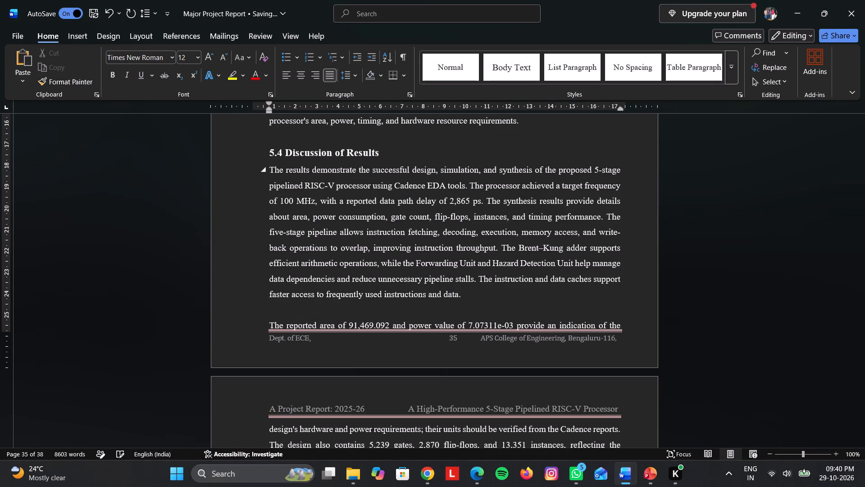
key("Return")
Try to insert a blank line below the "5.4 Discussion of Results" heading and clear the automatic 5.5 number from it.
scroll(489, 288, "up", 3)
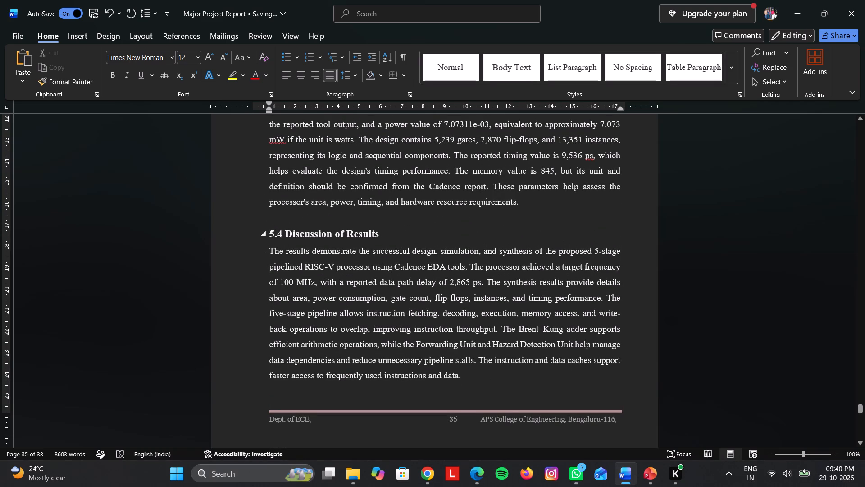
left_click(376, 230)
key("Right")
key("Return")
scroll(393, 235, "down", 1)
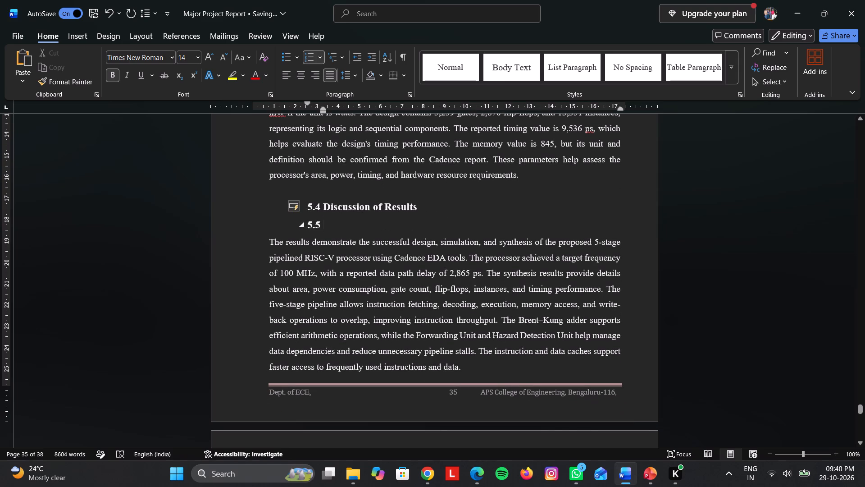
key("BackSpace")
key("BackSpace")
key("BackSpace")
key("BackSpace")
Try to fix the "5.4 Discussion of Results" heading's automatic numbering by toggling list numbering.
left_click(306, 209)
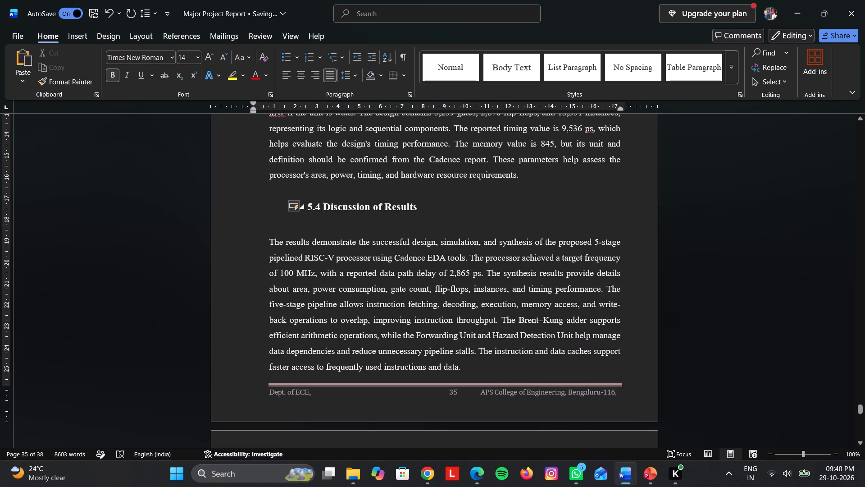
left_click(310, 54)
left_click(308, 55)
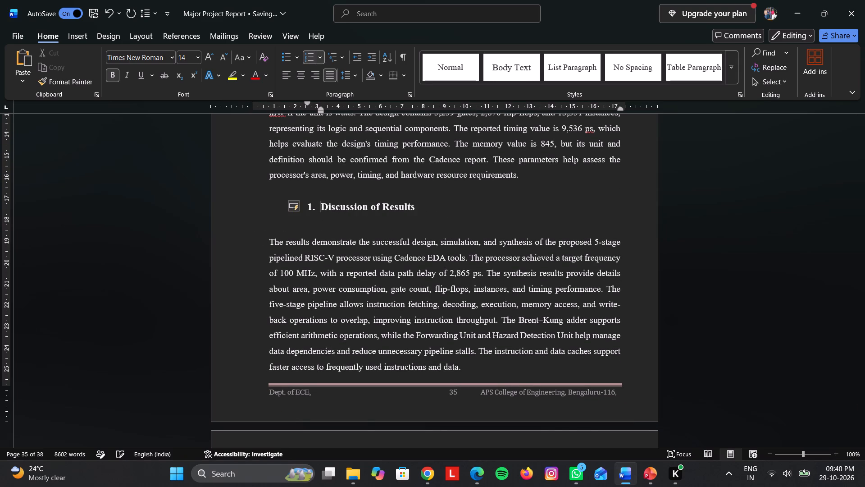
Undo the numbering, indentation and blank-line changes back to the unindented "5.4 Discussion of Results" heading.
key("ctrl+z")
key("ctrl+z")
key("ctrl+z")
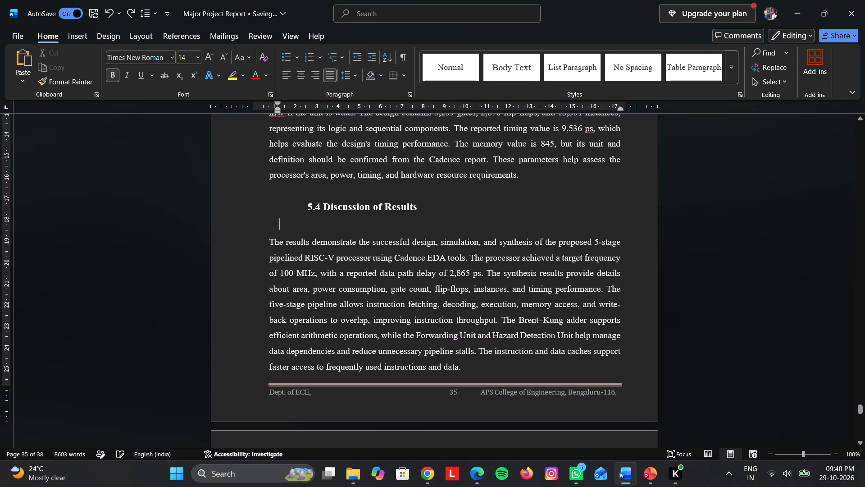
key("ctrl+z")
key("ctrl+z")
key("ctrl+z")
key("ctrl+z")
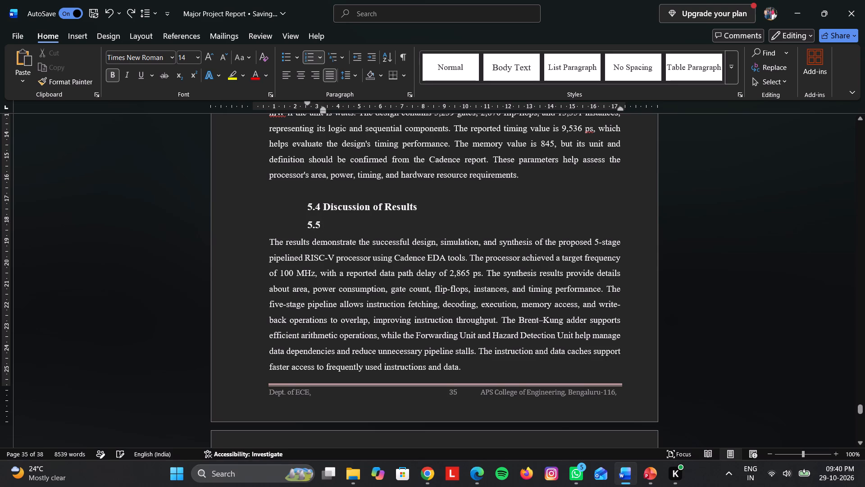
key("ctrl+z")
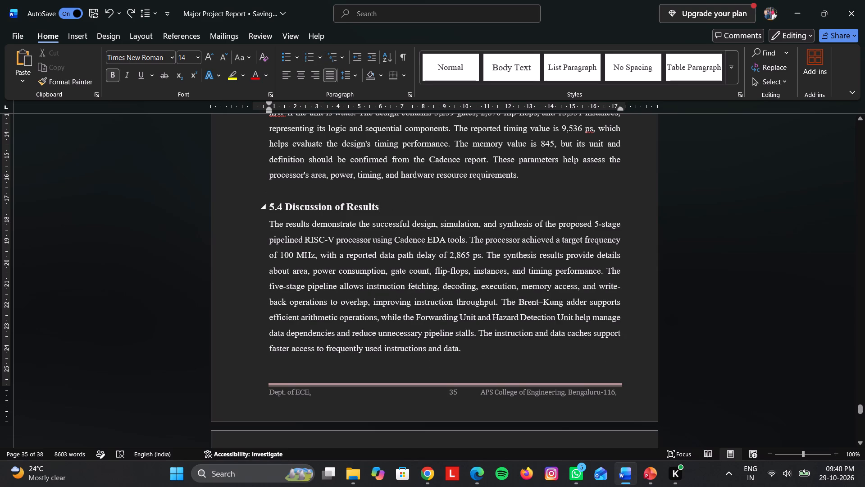
Insert an unnumbered blank line below the "5.4 Discussion of Results" heading.
key("Return")
Delete the blank line above the "The reported area" paragraph at the start of page 36.
scroll(436, 285, "down", 10)
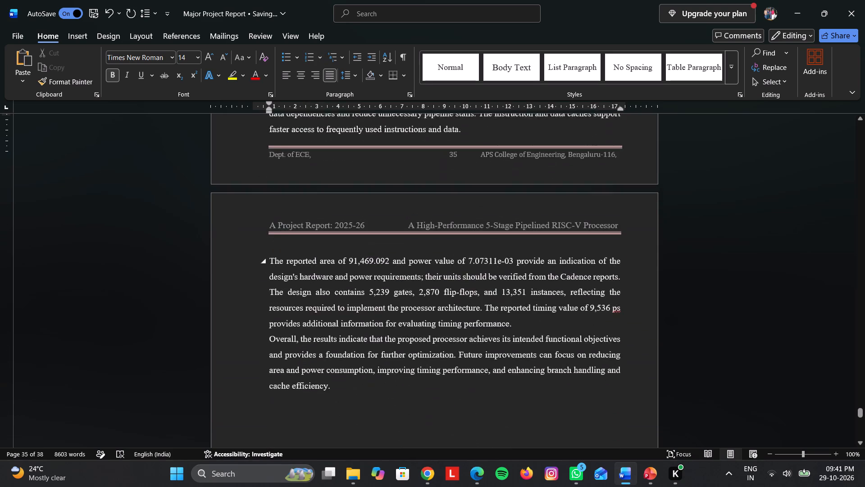
left_click(335, 213)
key("Delete")
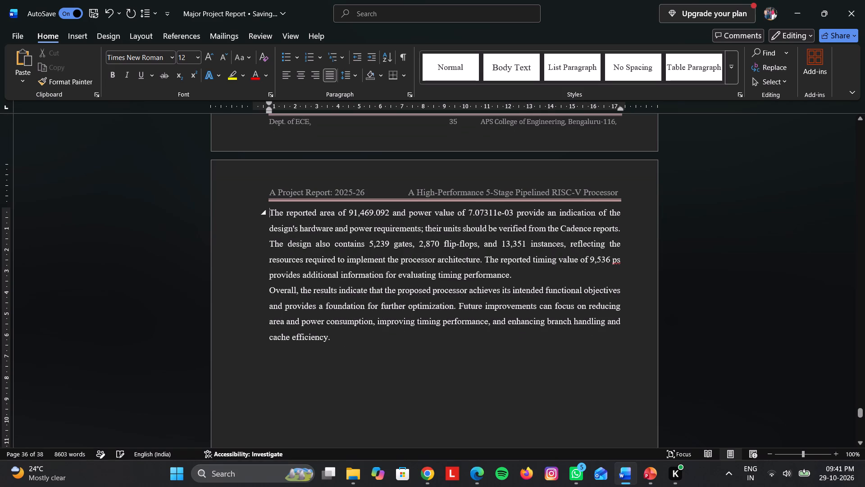
Merge the "Overall, the results indicate" paragraph into the end of the "The reported area" paragraph, separated by a space.
left_click(273, 290)
key("Left")
key("BackSpace")
key("BackSpace")
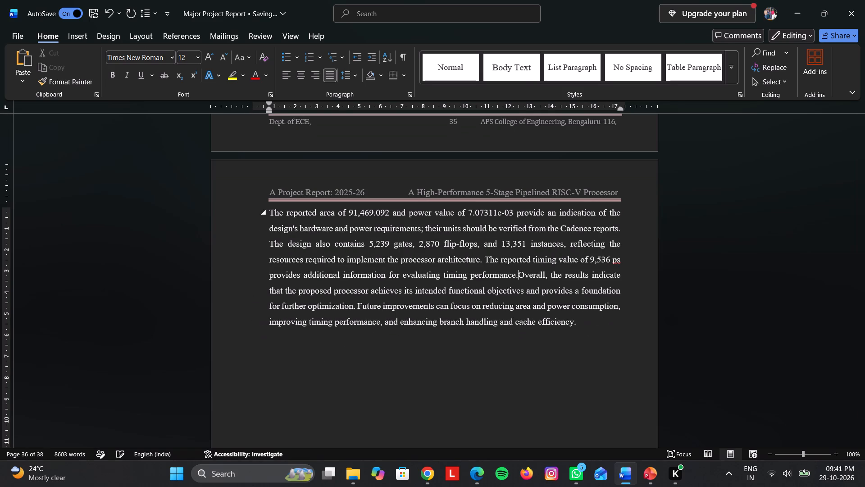
key("space")
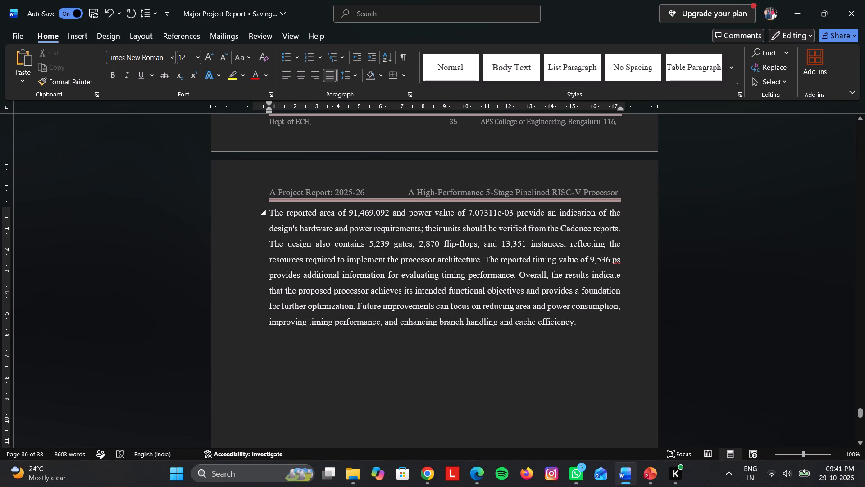
Shrink the blank line below the "5.4 Discussion of Results" heading to font size 3.
scroll(528, 298, "up", 12)
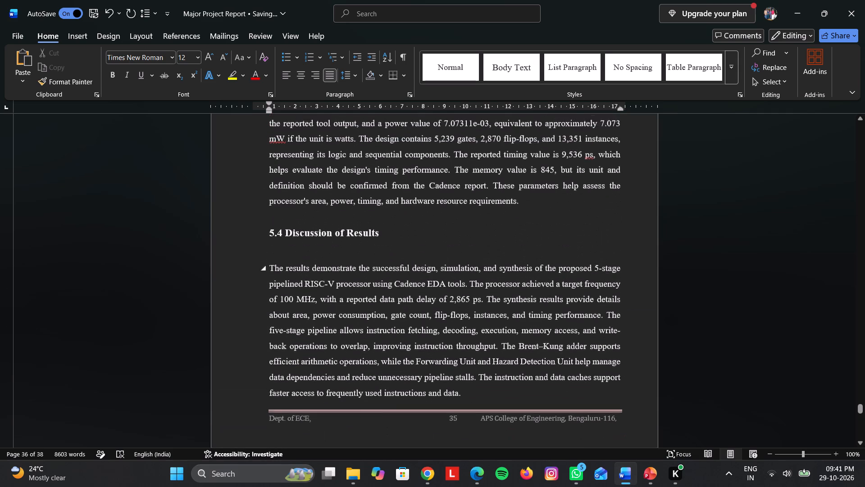
left_click(345, 279)
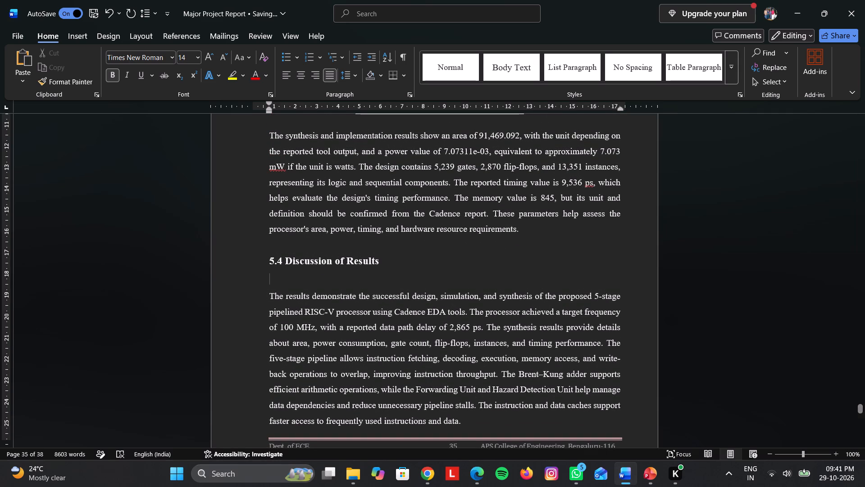
left_click(228, 60)
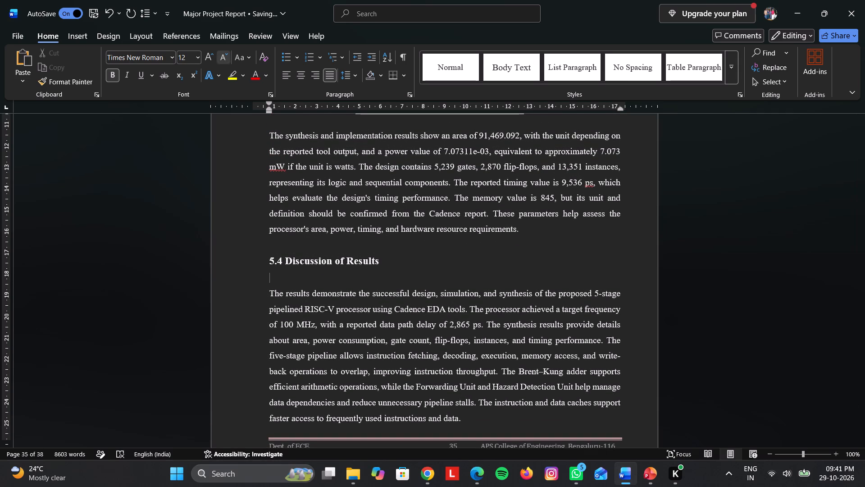
left_click(228, 60)
triple_click(228, 60)
triple_click(228, 60)
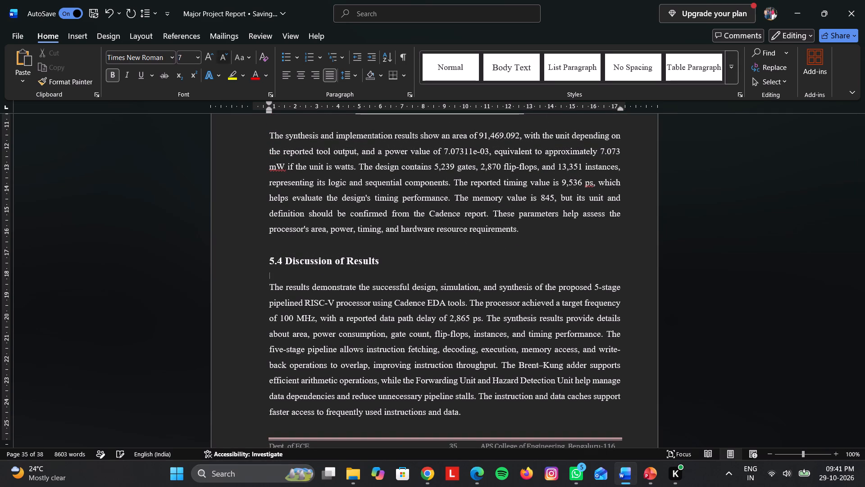
double_click(228, 60)
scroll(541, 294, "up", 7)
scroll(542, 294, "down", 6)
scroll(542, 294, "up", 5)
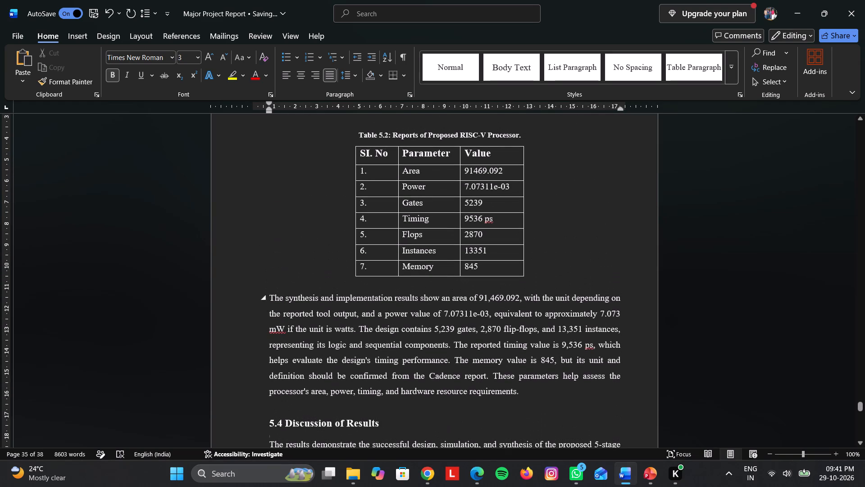